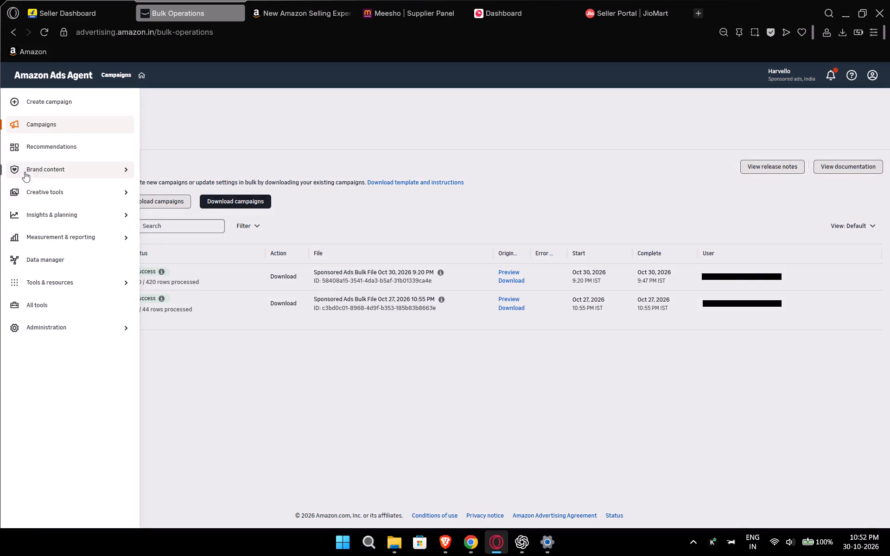
Open the Amazon Ads Campaigns page and examine the performance chart and the campaign list.
{"action": "left_click", "coordinate": [74, 180]}
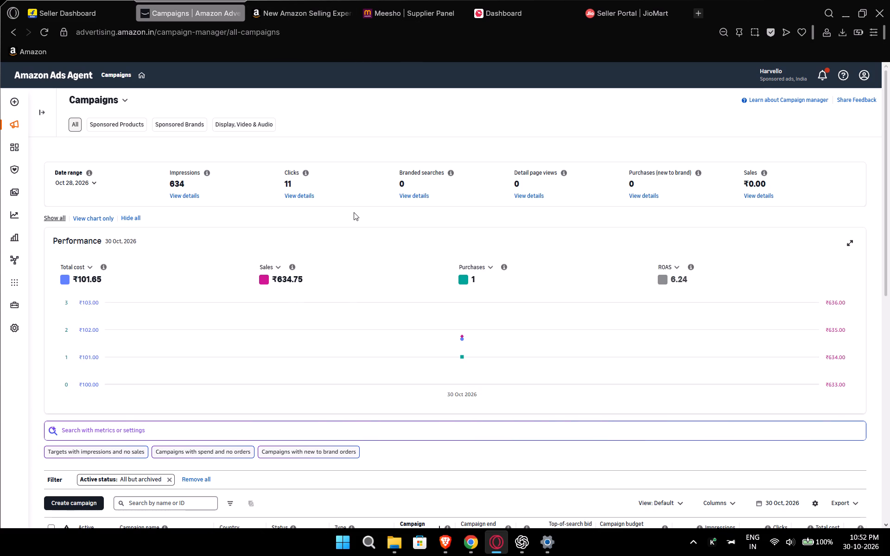
{"action": "scroll", "coordinate": [354, 212], "scroll_direction": "right", "scroll_amount": 1}
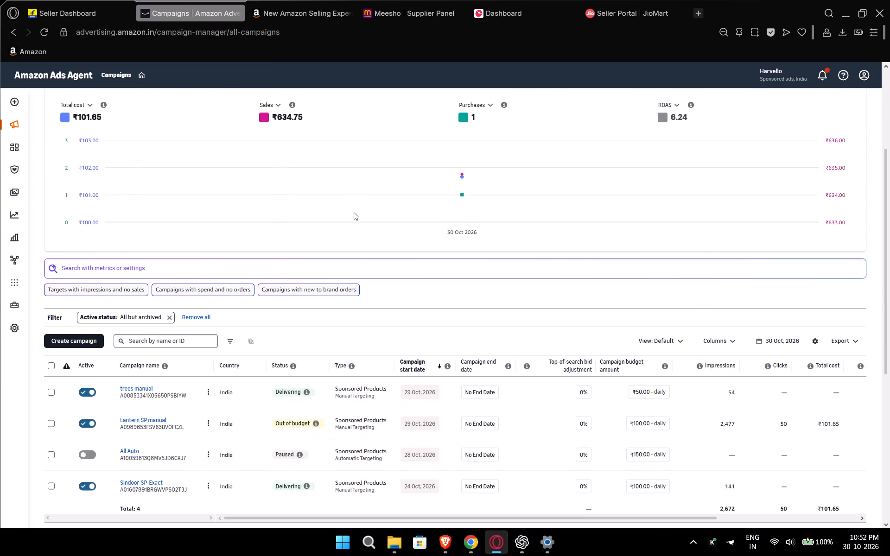
{"action": "scroll", "coordinate": [354, 212], "scroll_direction": "right", "scroll_amount": 1}
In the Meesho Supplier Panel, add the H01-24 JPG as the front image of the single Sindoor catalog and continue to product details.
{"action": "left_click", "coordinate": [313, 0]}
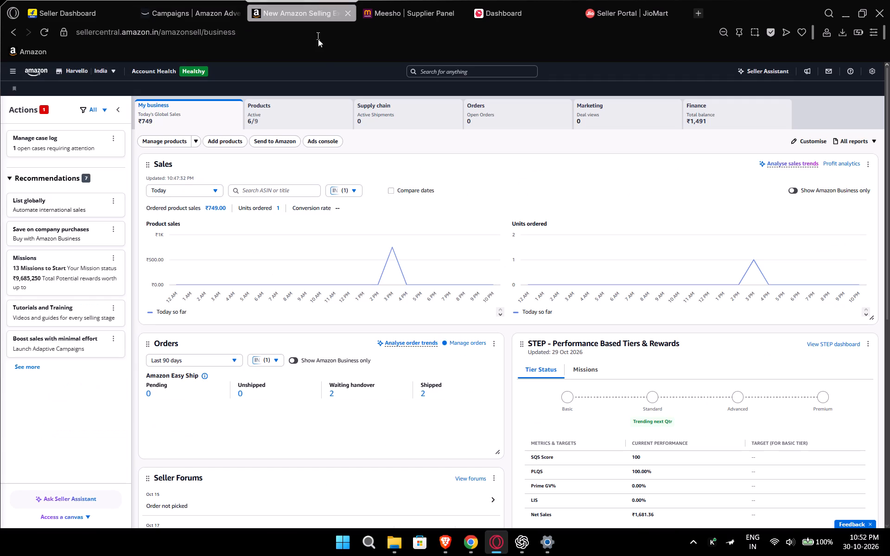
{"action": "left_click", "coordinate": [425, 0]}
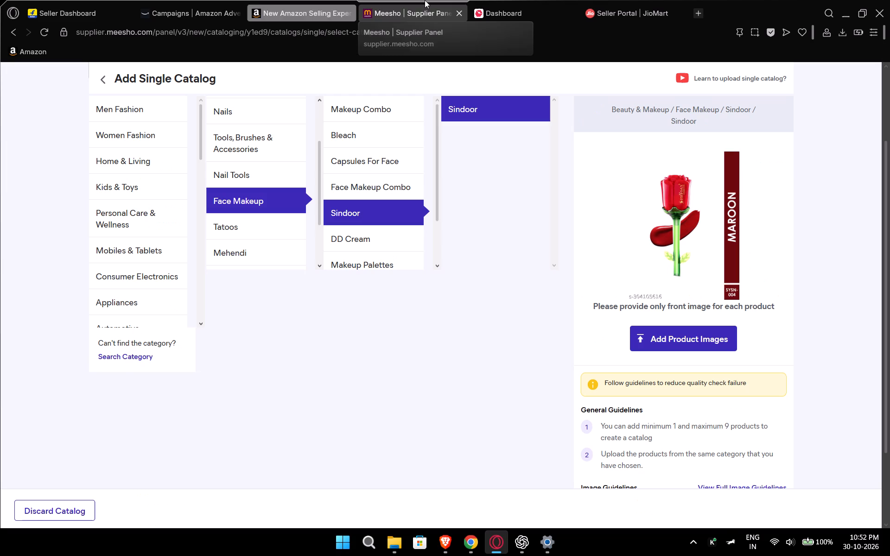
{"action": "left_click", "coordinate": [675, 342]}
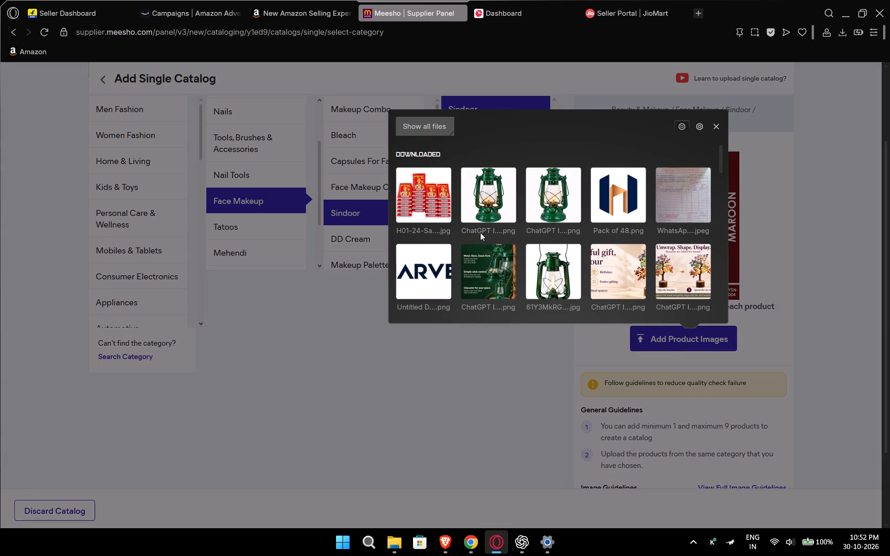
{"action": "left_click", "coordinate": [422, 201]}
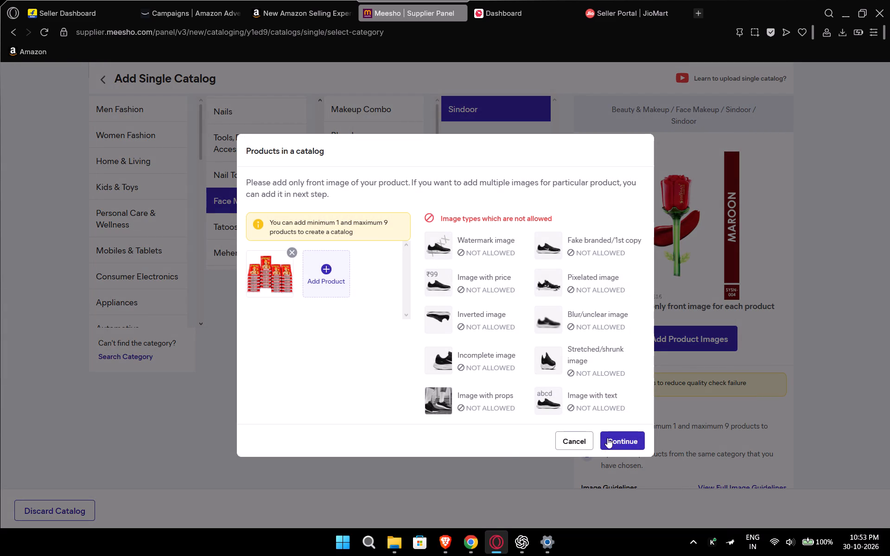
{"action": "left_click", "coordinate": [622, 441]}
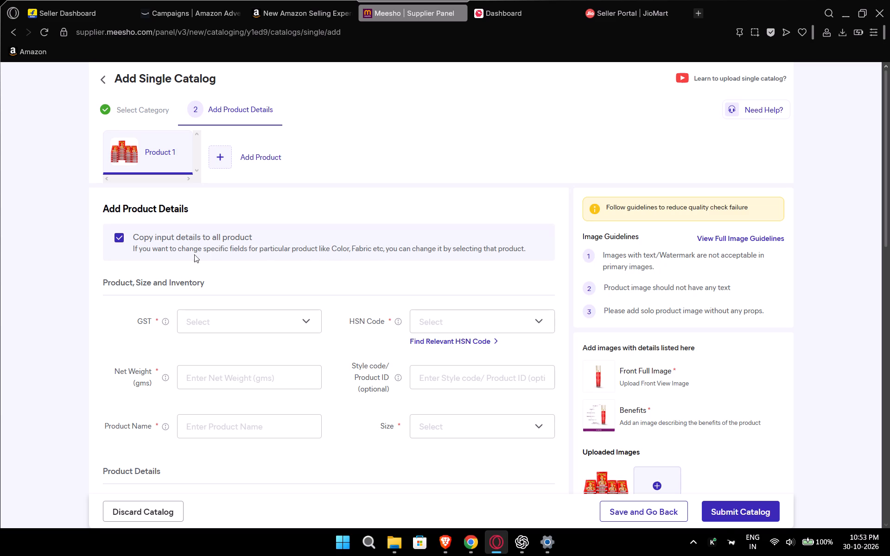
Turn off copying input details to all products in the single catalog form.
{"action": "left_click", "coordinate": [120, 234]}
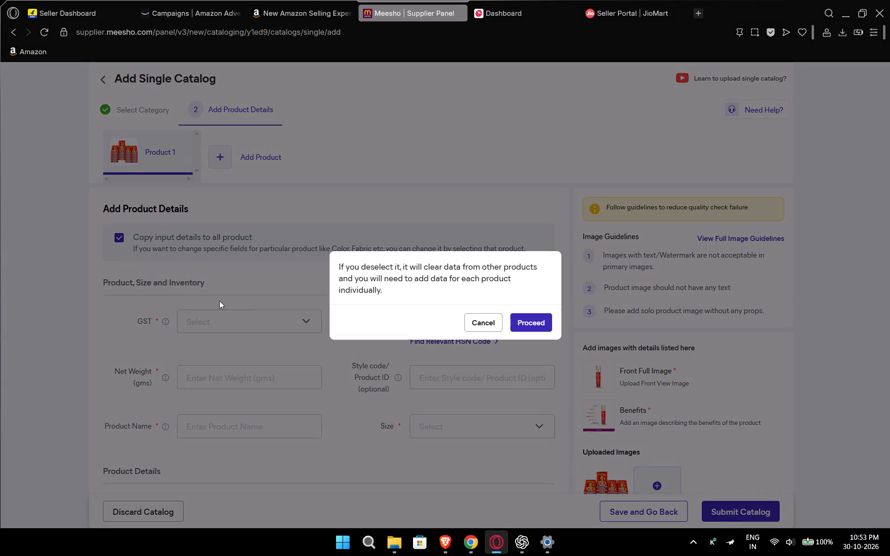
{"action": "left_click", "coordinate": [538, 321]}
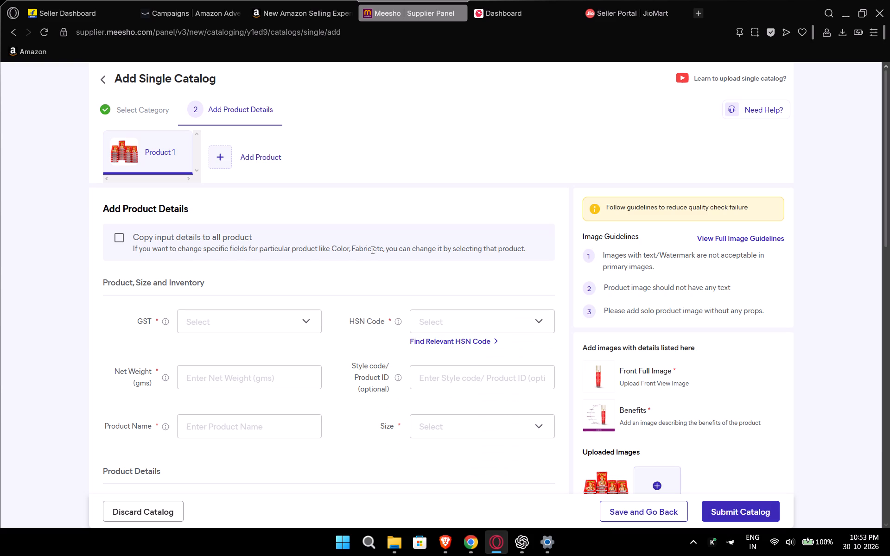
Examine the GST options and the required product detail fields in the single catalog form.
{"action": "left_click", "coordinate": [252, 320]}
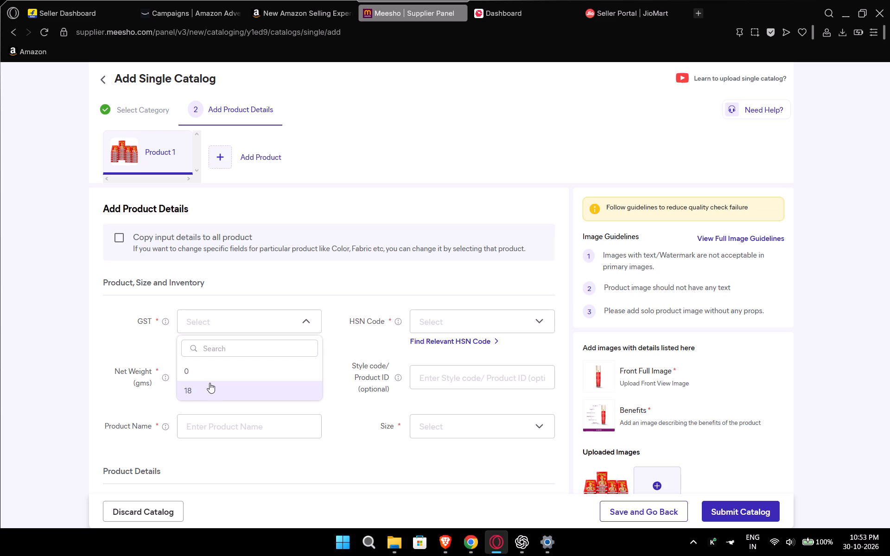
{"action": "left_click", "coordinate": [324, 270]}
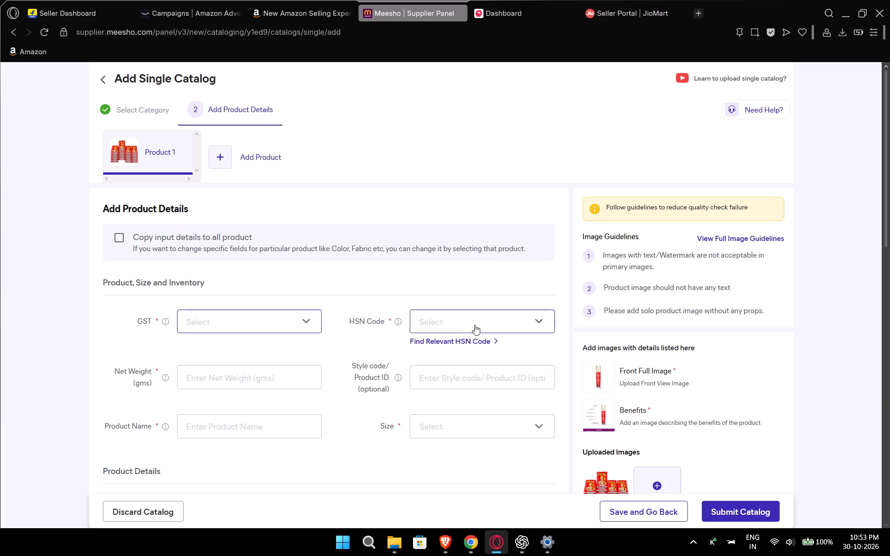
{"action": "scroll", "coordinate": [419, 285], "scroll_direction": "down", "scroll_amount": 5}
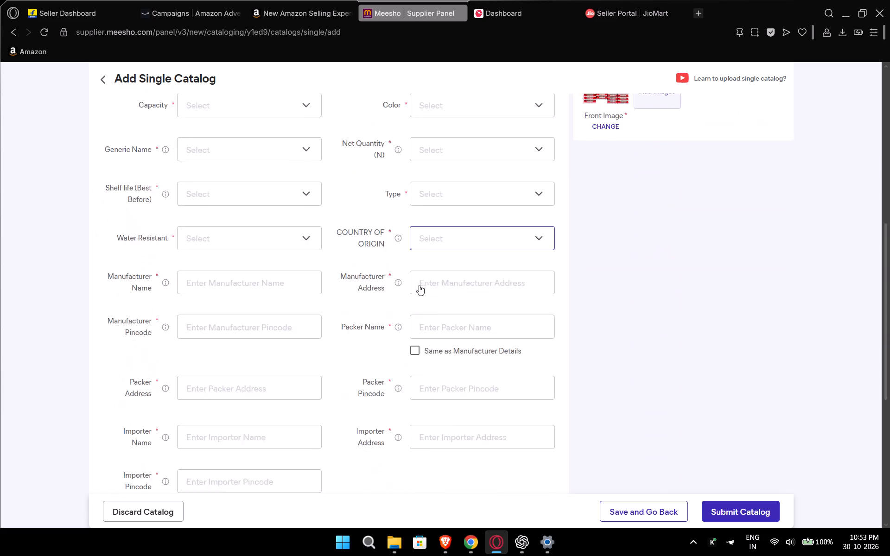
{"action": "scroll", "coordinate": [419, 285], "scroll_direction": "down", "scroll_amount": 6}
{"action": "scroll", "coordinate": [419, 285], "scroll_direction": "up", "scroll_amount": 10}
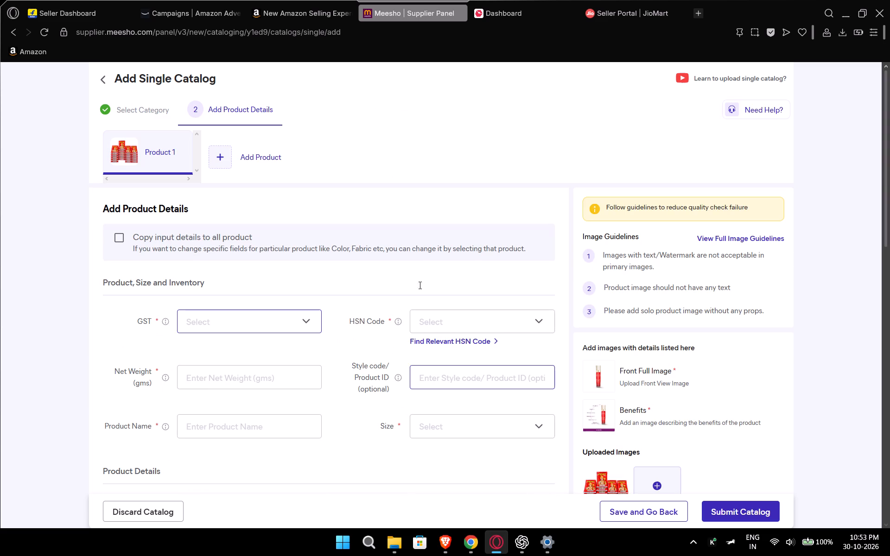
{"action": "scroll", "coordinate": [419, 285], "scroll_direction": "up", "scroll_amount": 5}
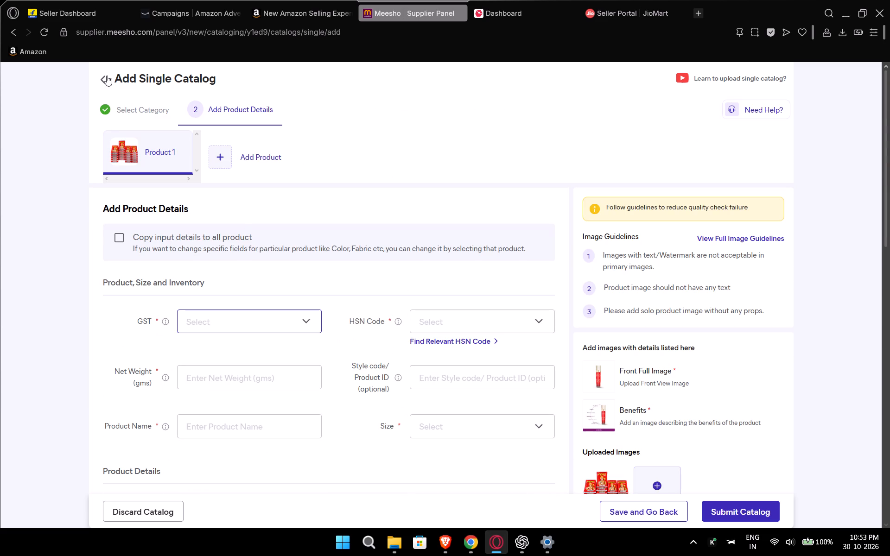
Leave the single catalog form and start a bulk catalog upload in the Sindoor category under Beauty & Makeup.
{"action": "left_click", "coordinate": [107, 76]}
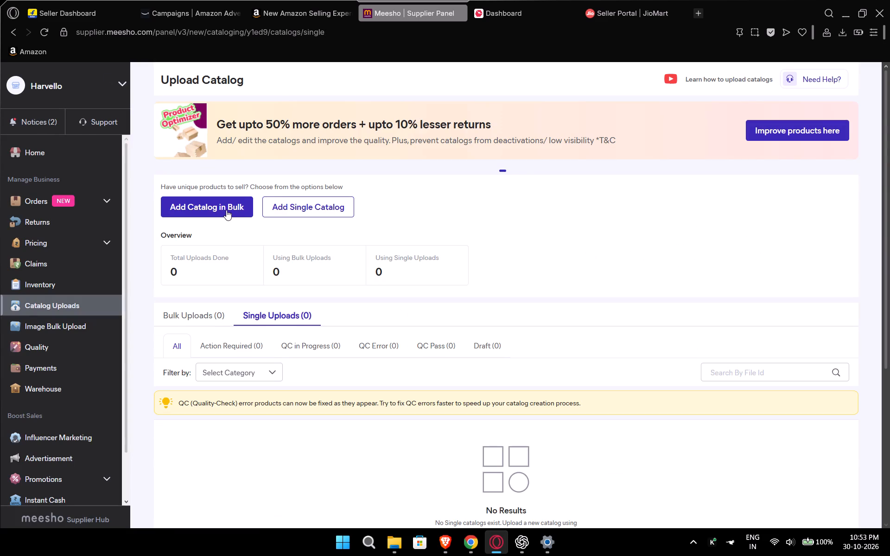
{"action": "left_click", "coordinate": [226, 210]}
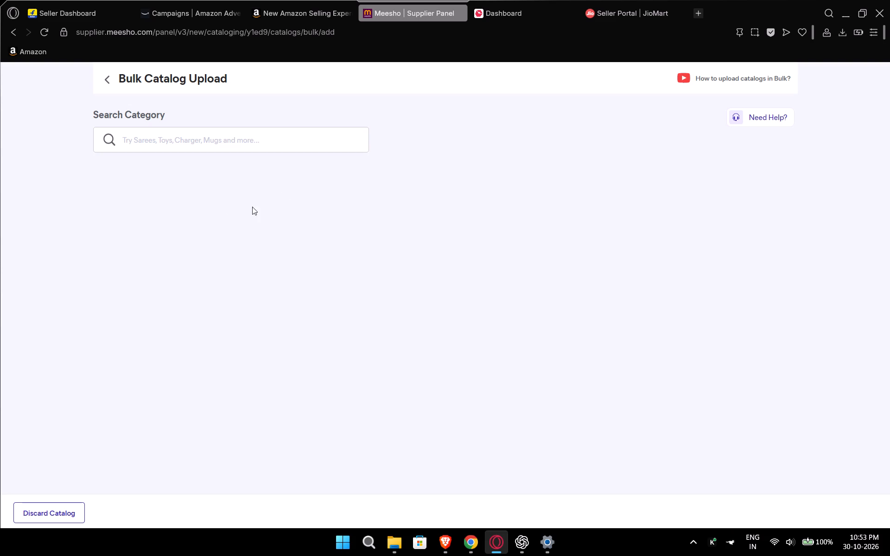
{"action": "left_click", "coordinate": [262, 134]}
{"action": "type", "text": "sindoor"}
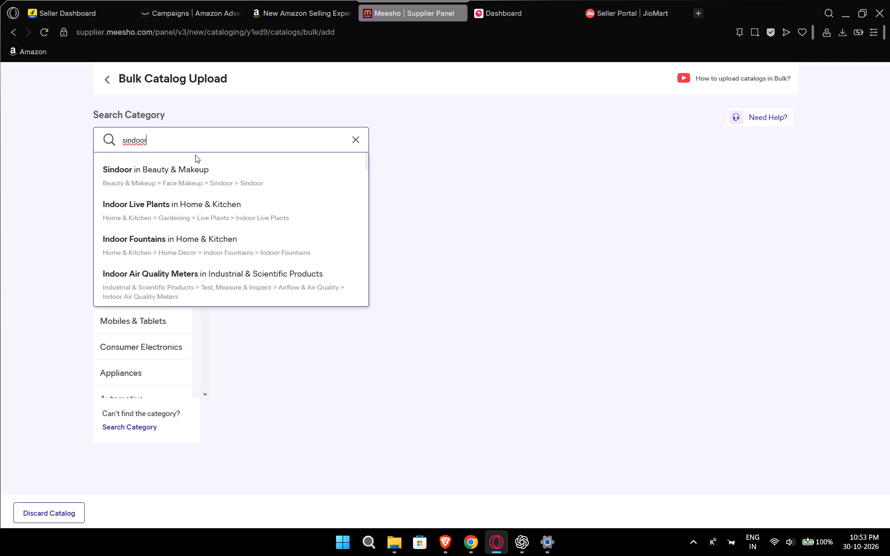
{"action": "left_click", "coordinate": [176, 174]}
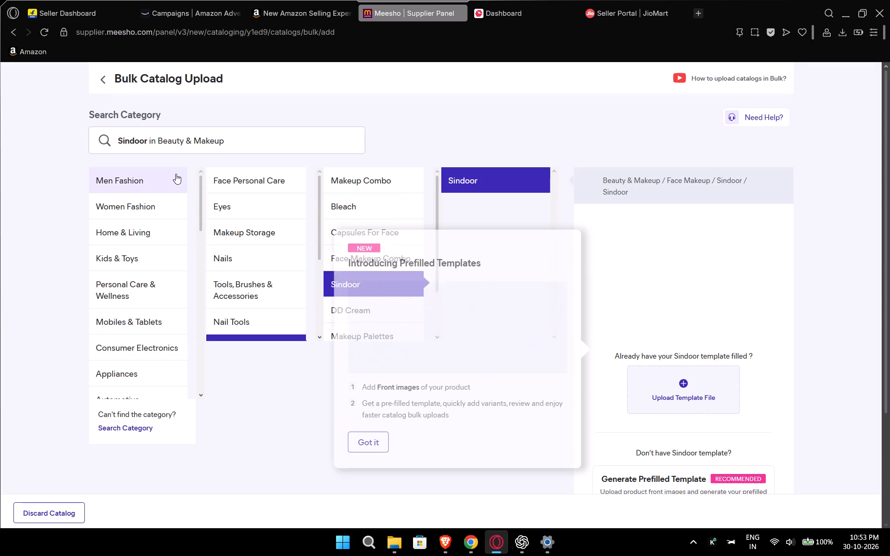
{"action": "left_click", "coordinate": [366, 443]}
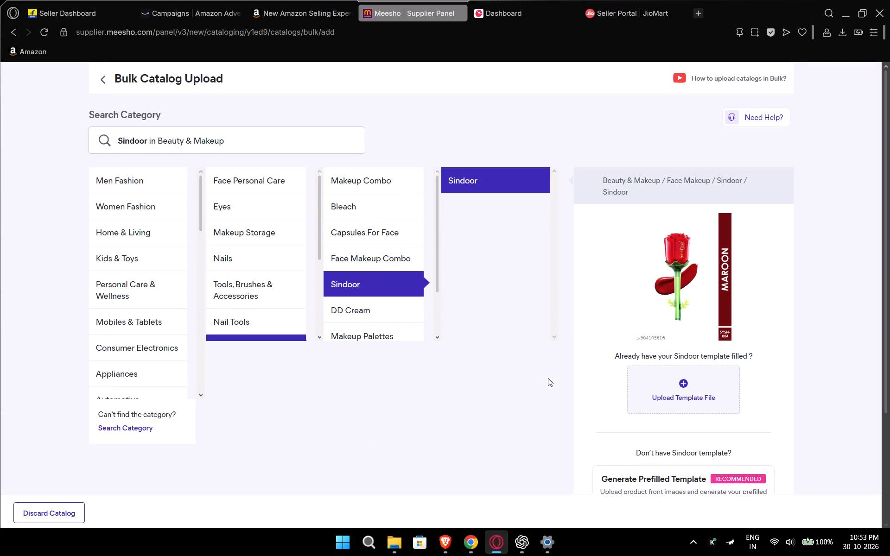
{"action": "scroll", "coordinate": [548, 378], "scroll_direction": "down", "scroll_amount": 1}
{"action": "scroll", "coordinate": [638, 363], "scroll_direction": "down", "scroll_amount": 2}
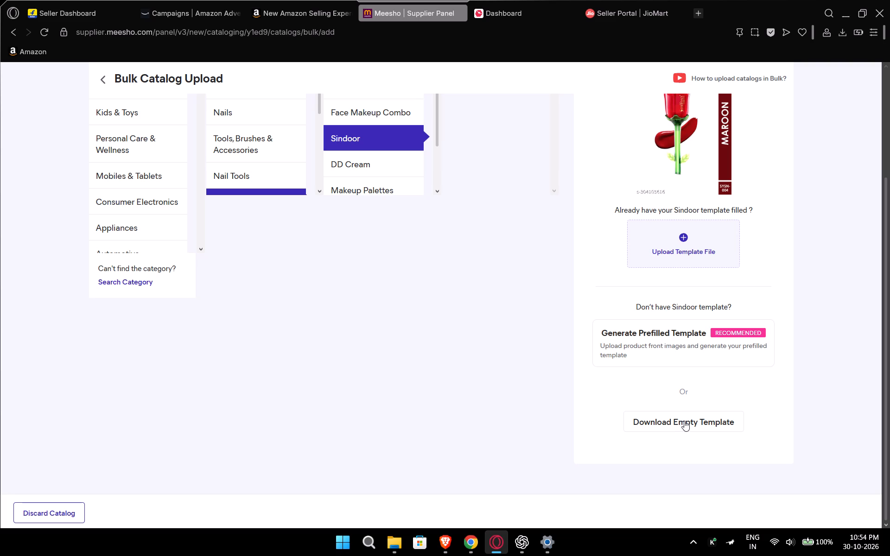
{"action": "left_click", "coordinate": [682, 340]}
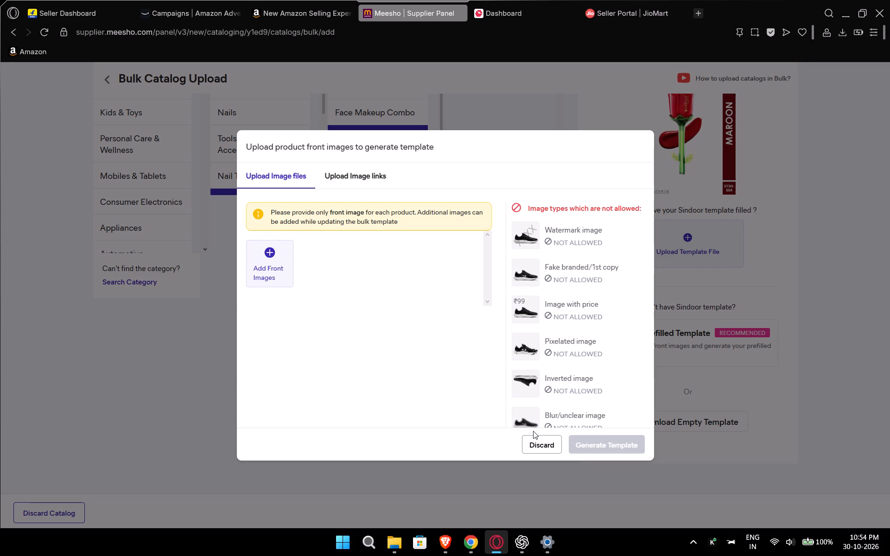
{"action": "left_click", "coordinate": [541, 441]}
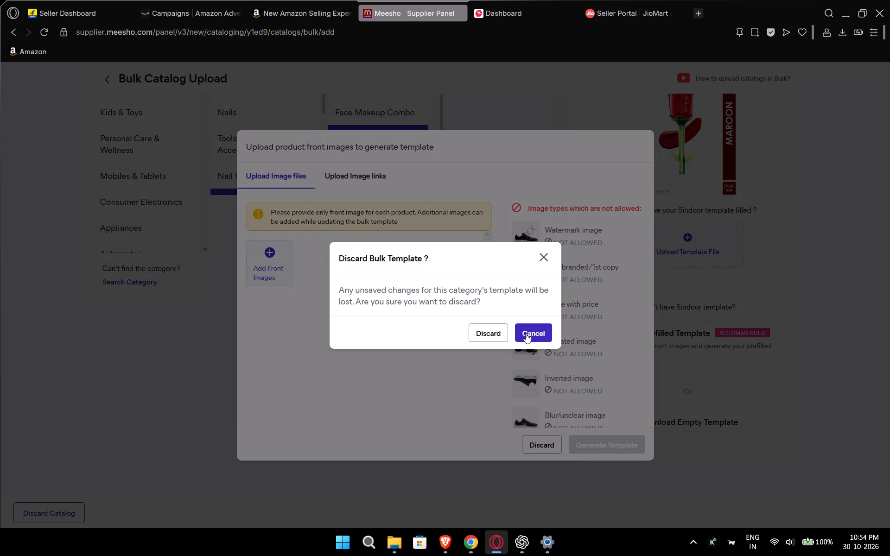
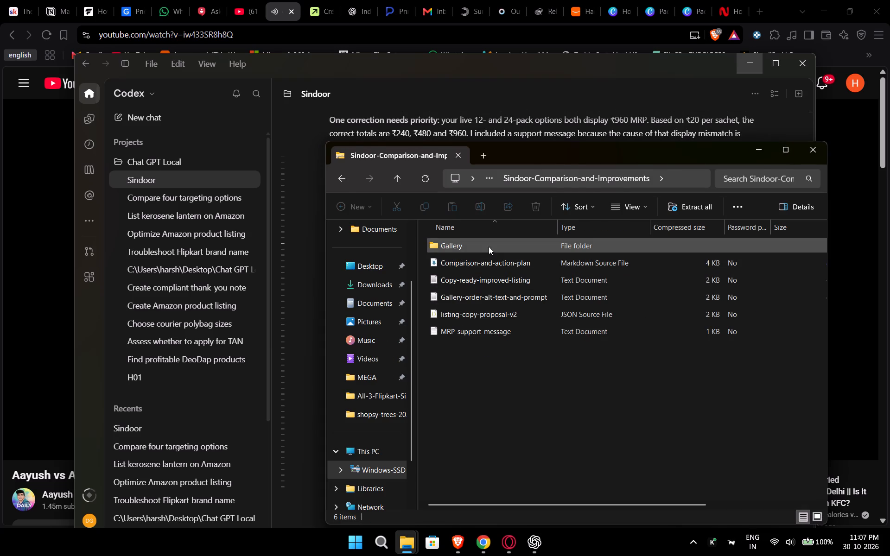
{"action": "double_click", "coordinate": [489, 246]}
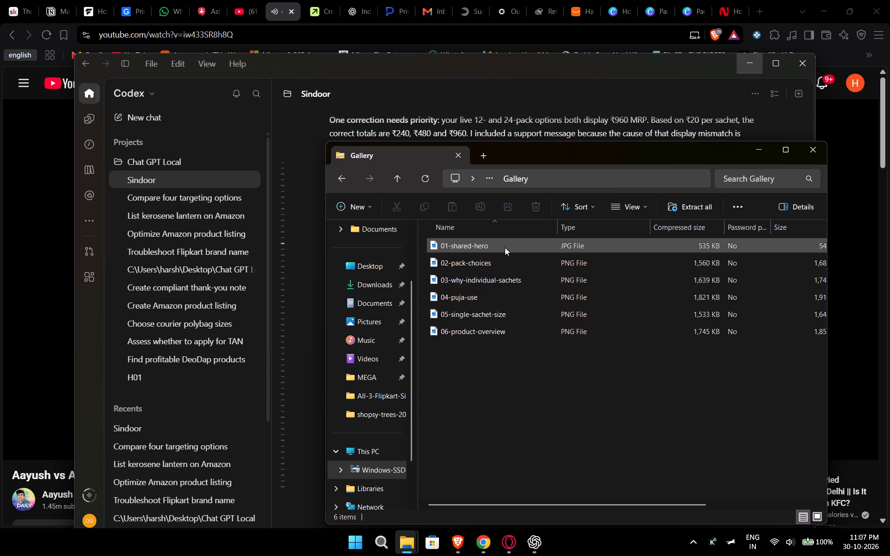
{"action": "double_click", "coordinate": [505, 247]}
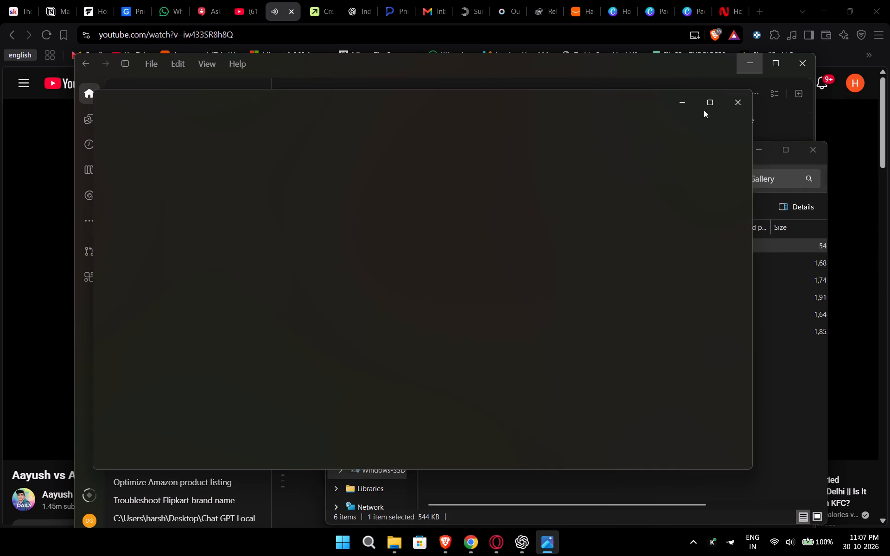
{"action": "left_click", "coordinate": [734, 105]}
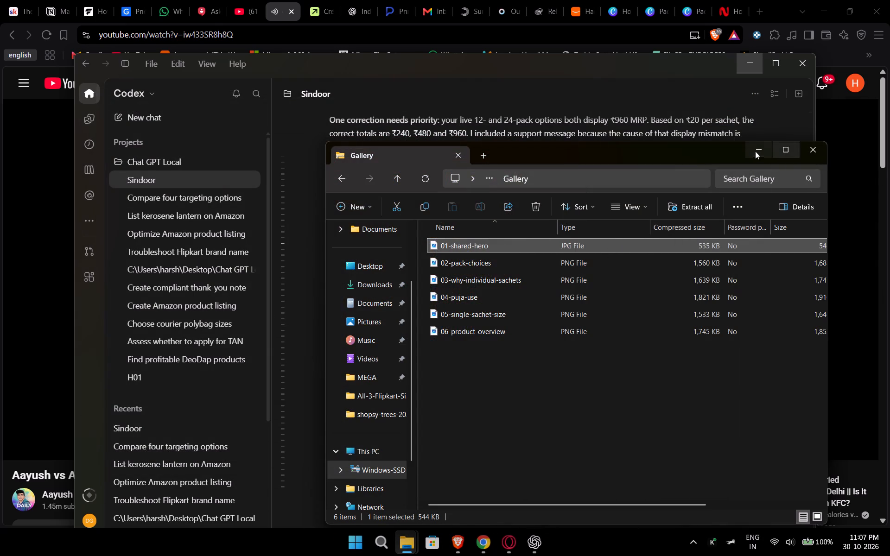
{"action": "left_click", "coordinate": [751, 152]}
{"action": "left_click", "coordinate": [744, 65]}
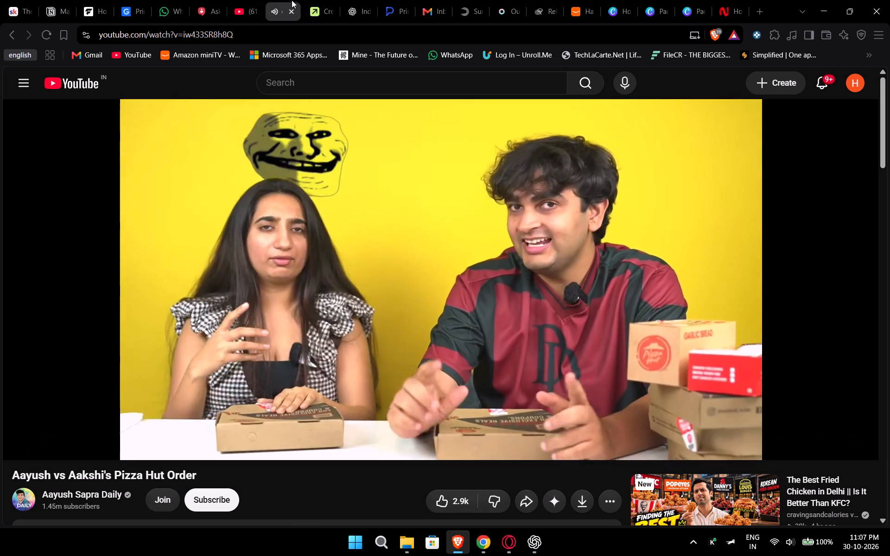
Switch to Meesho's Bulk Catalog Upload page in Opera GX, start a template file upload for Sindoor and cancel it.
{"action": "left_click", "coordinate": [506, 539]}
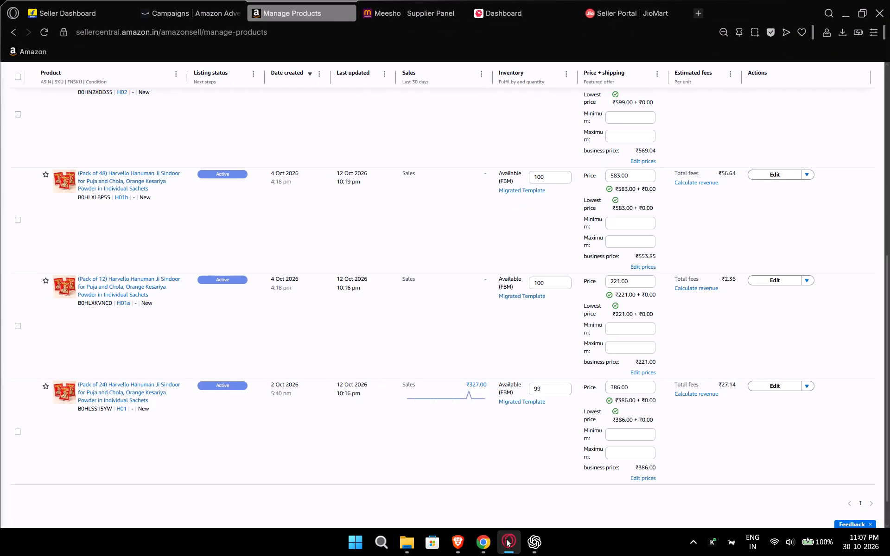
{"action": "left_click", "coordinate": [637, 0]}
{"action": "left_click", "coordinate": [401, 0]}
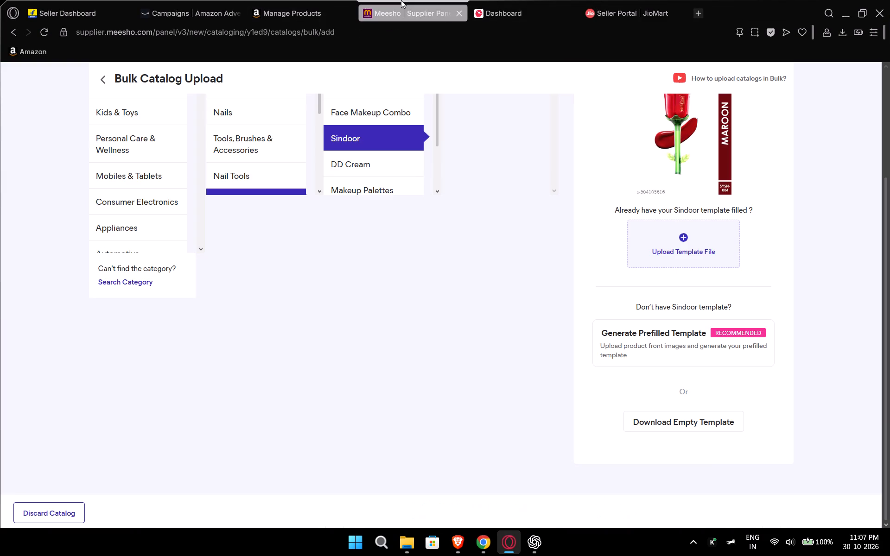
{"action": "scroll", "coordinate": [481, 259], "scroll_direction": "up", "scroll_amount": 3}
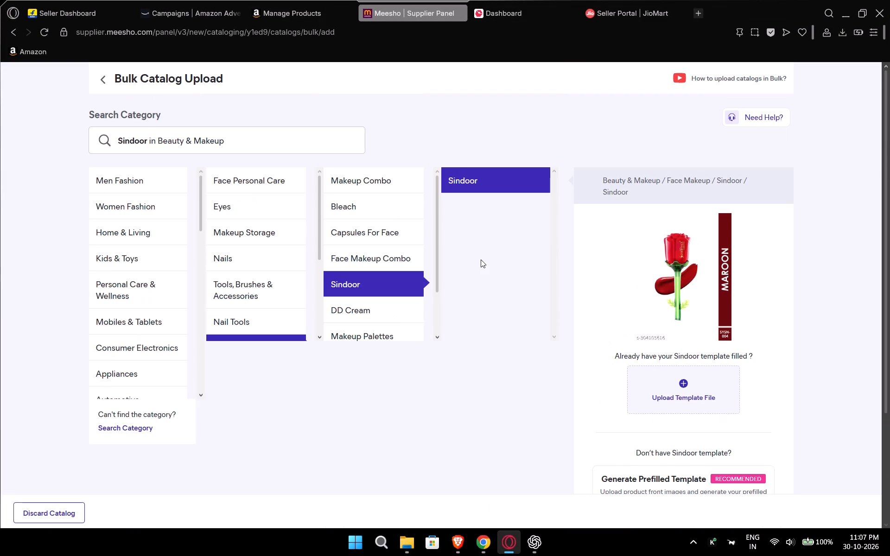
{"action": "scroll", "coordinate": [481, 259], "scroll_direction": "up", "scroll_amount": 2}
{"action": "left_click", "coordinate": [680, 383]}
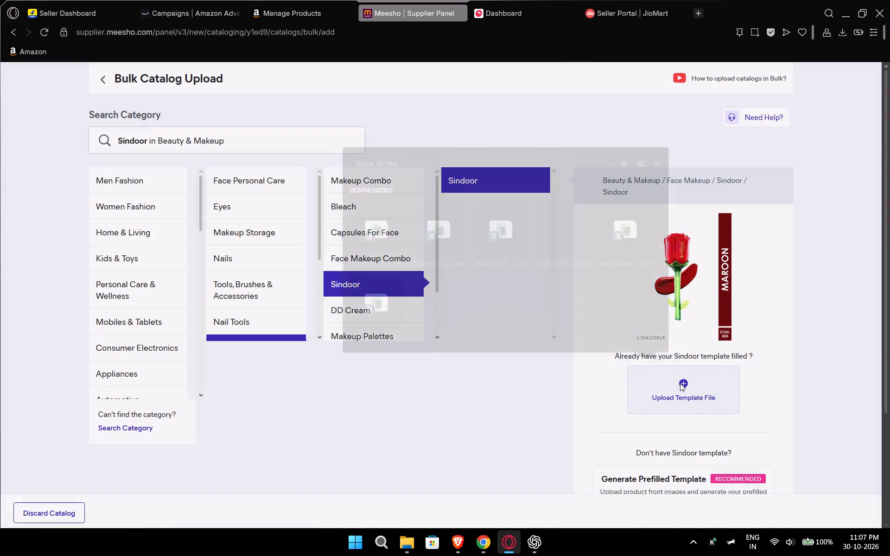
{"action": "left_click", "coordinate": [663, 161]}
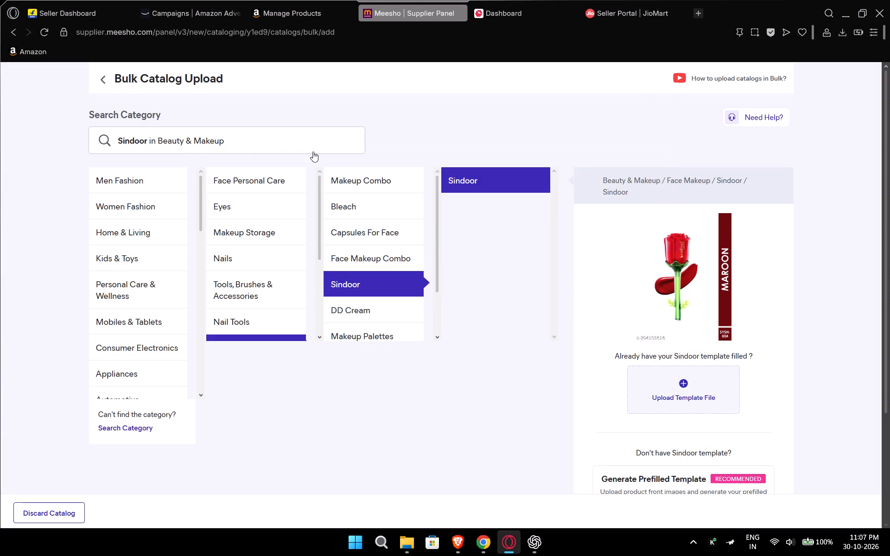
Leave the bulk upload, look at the Add Single Catalog category selection, and return to the Upload Catalog page.
{"action": "left_click", "coordinate": [101, 80]}
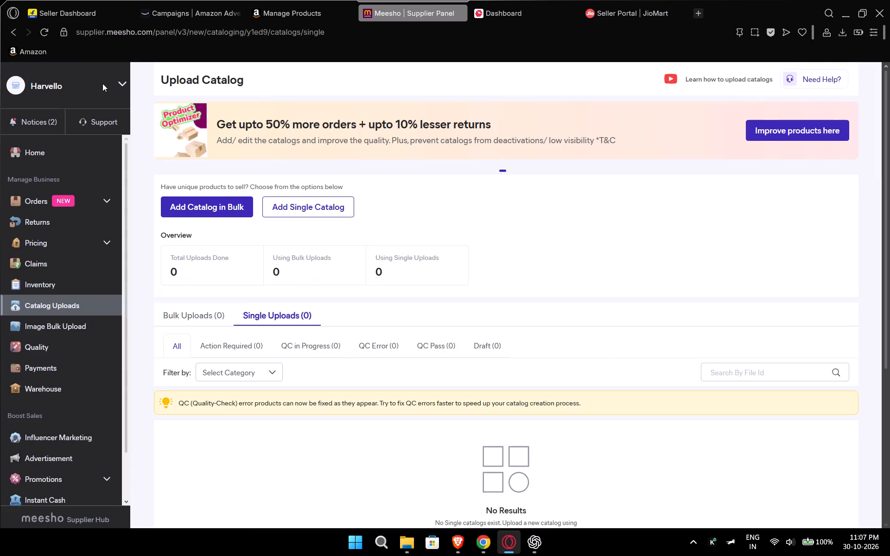
{"action": "left_click", "coordinate": [284, 202]}
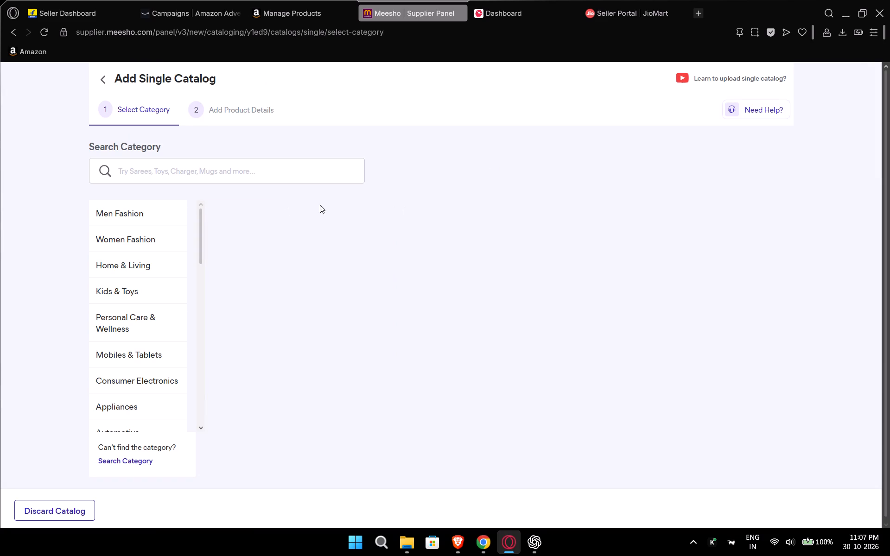
{"action": "left_click", "coordinate": [106, 78]}
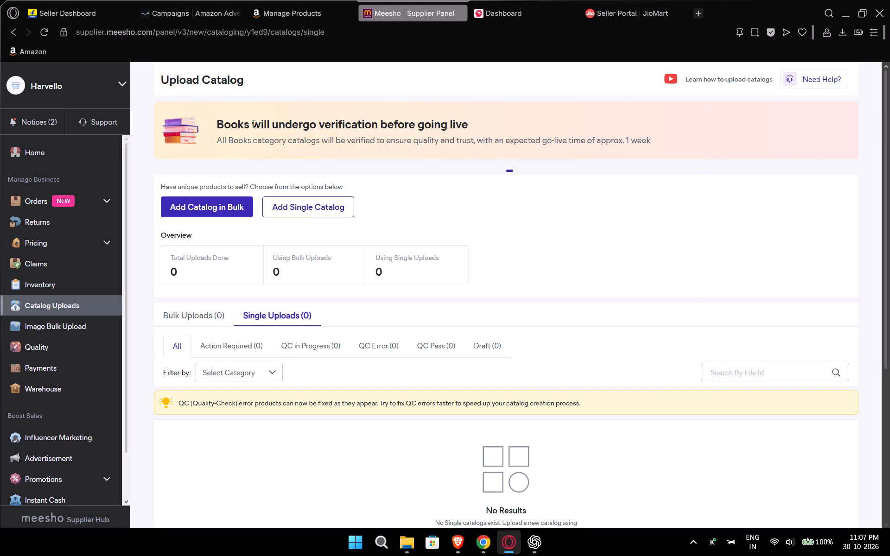
Bring back the Product Optimizer banner on the Upload Catalog page and open its product improvements page.
{"action": "left_click_drag", "start_coordinate": [418, 115], "coordinate": [485, 115]}
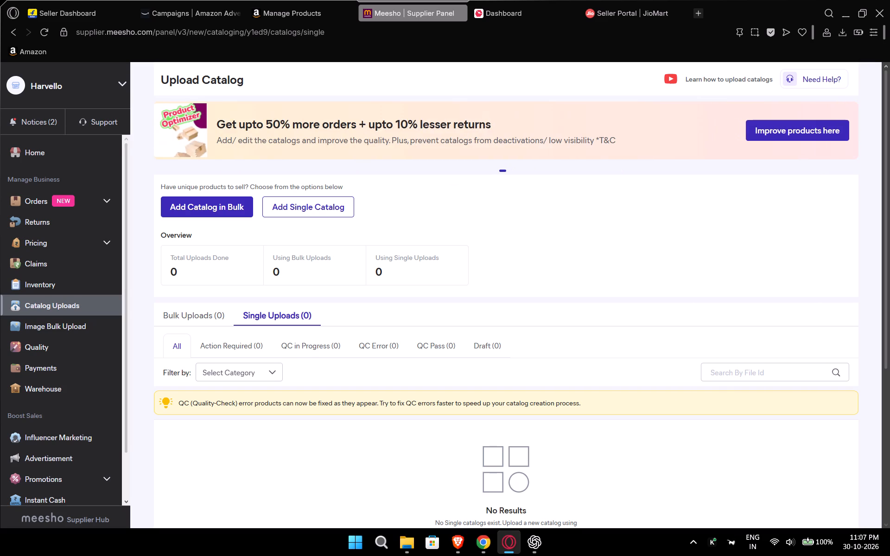
{"action": "left_click", "coordinate": [472, 119]}
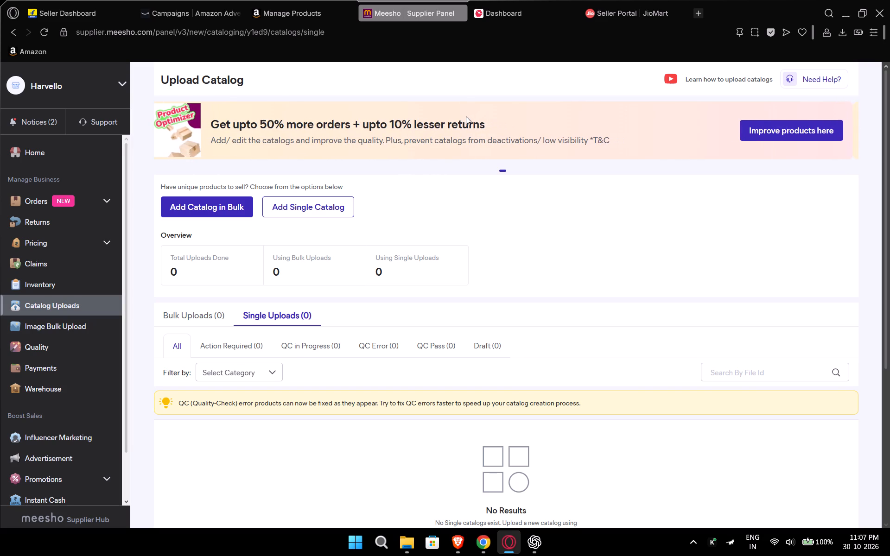
{"action": "left_click", "coordinate": [759, 126]}
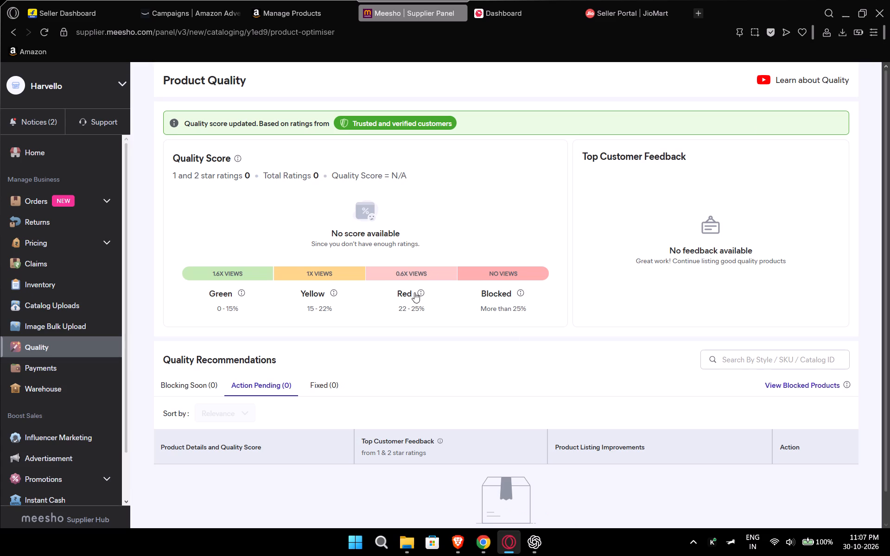
Look over the Product Quality page's quality score, its colour bands and the trusted-customer ratings note.
{"action": "scroll", "coordinate": [414, 292], "scroll_direction": "down", "scroll_amount": 3}
{"action": "scroll", "coordinate": [414, 292], "scroll_direction": "up", "scroll_amount": 2}
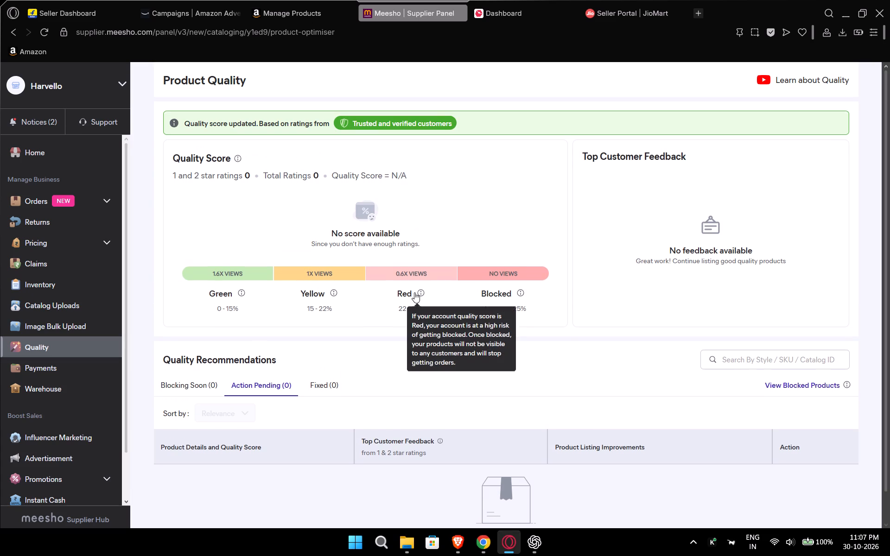
{"action": "scroll", "coordinate": [414, 292], "scroll_direction": "right", "scroll_amount": 4}
{"action": "left_click", "coordinate": [366, 125]}
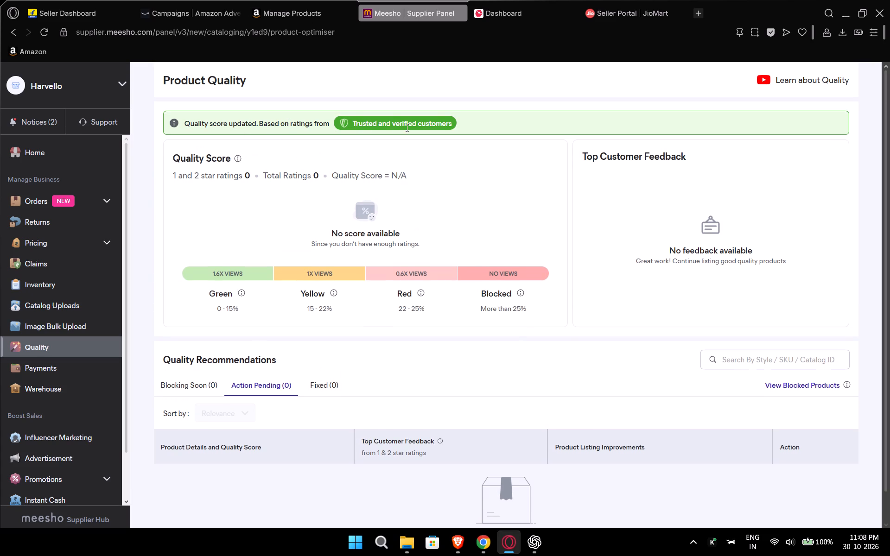
{"action": "scroll", "coordinate": [351, 164], "scroll_direction": "right", "scroll_amount": 4}
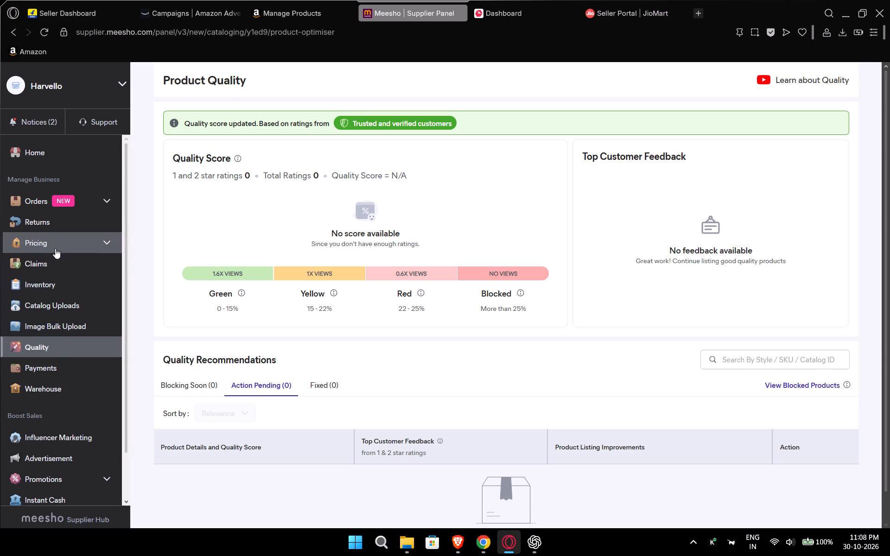
{"action": "left_click", "coordinate": [49, 307]}
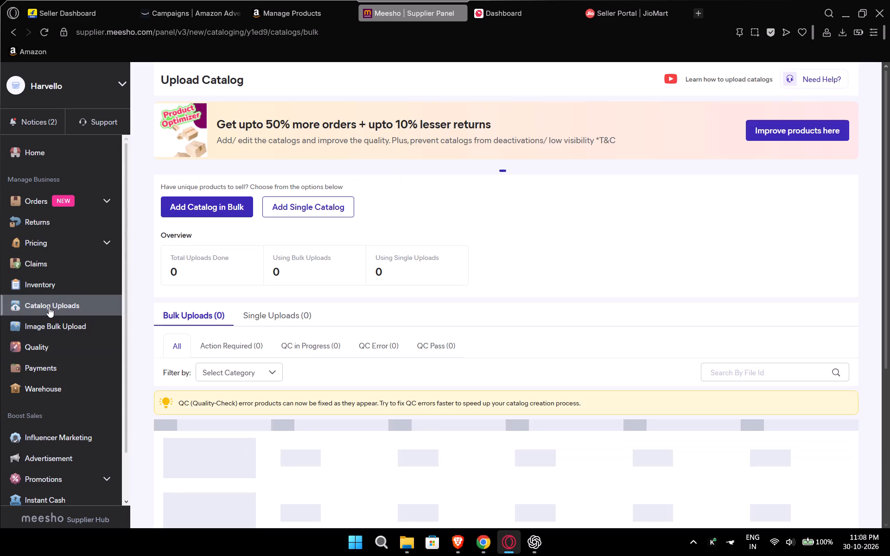
{"action": "left_click", "coordinate": [298, 198]}
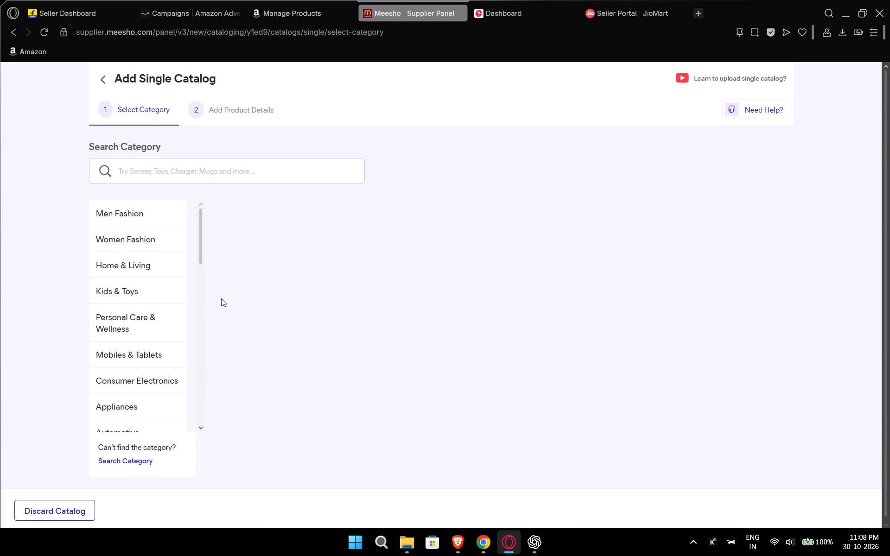
{"action": "left_click", "coordinate": [199, 178]}
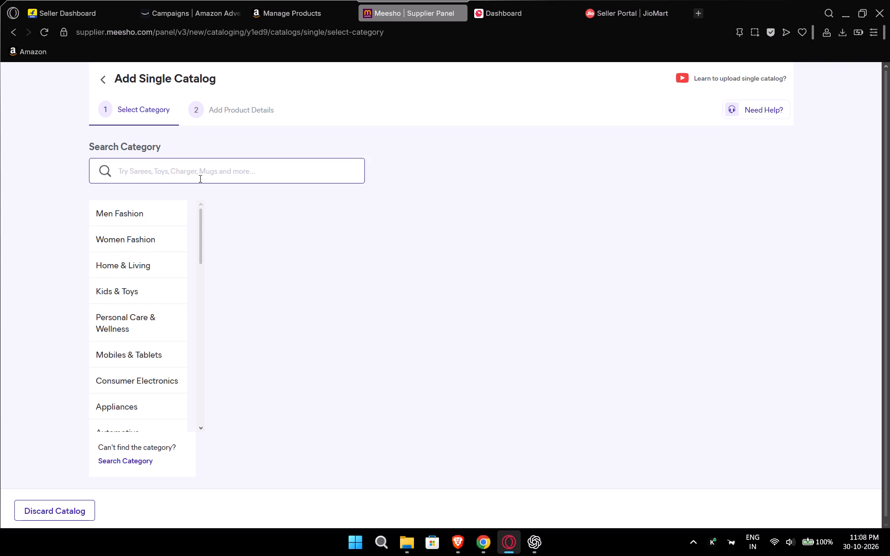
{"action": "type", "text": "sindoor"}
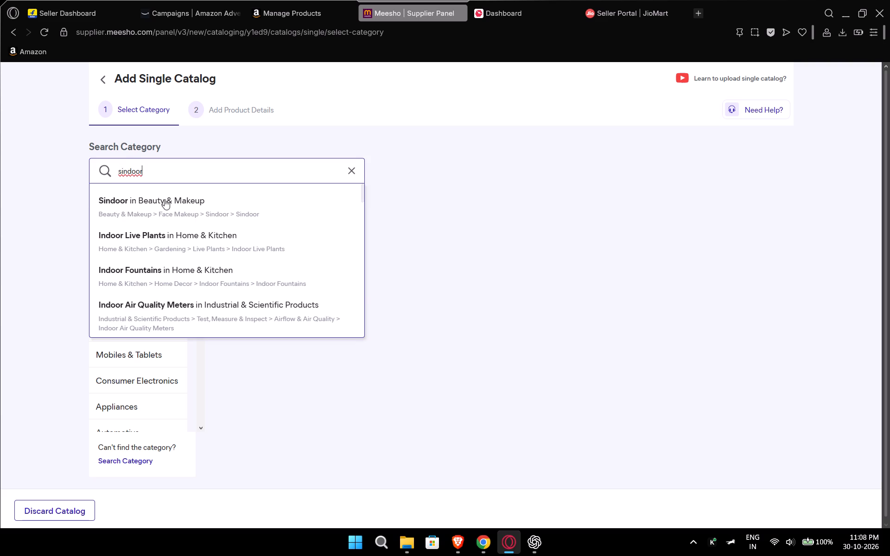
{"action": "left_click", "coordinate": [162, 198]}
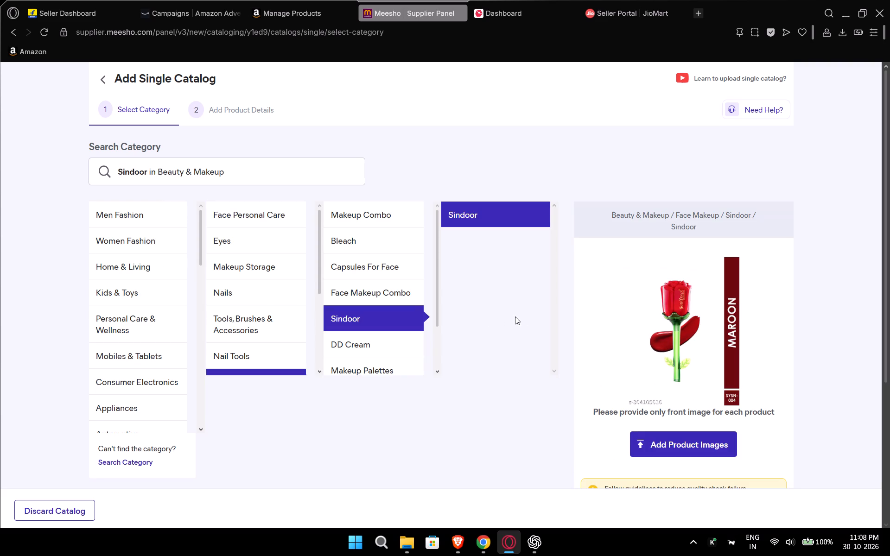
{"action": "scroll", "coordinate": [672, 396], "scroll_direction": "down", "scroll_amount": 3}
{"action": "scroll", "coordinate": [676, 374], "scroll_direction": "up", "scroll_amount": 1}
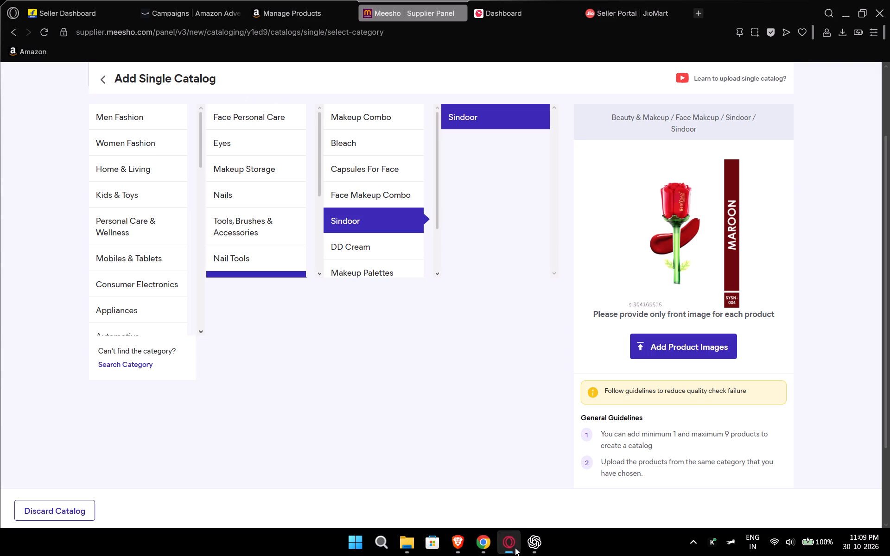
{"action": "left_click", "coordinate": [675, 350]}
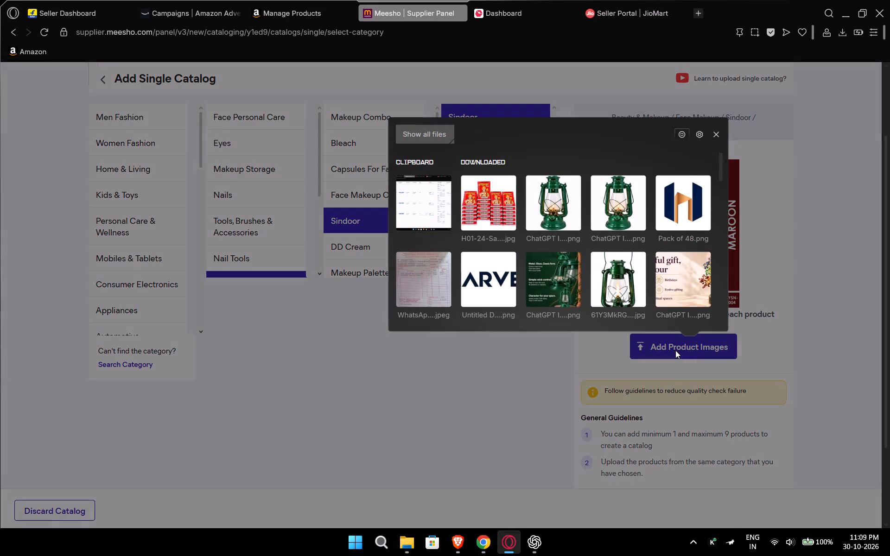
{"action": "left_click", "coordinate": [491, 214]}
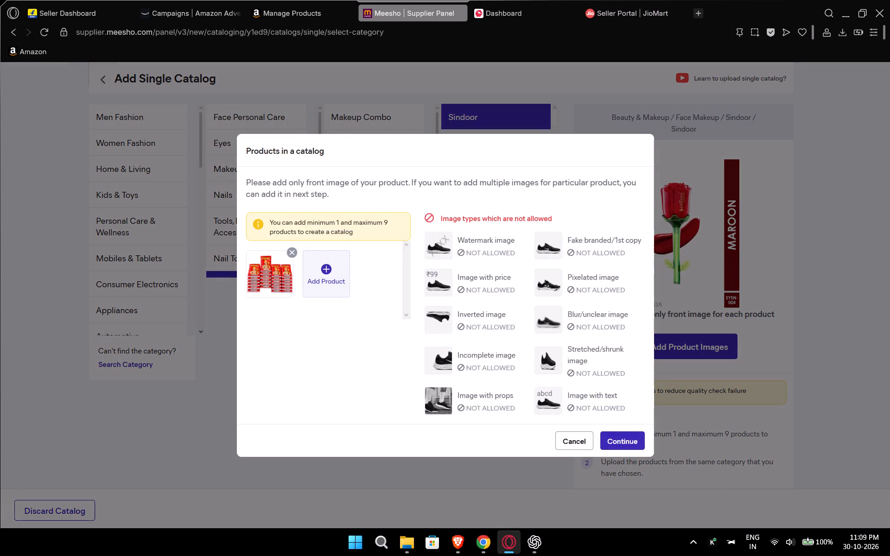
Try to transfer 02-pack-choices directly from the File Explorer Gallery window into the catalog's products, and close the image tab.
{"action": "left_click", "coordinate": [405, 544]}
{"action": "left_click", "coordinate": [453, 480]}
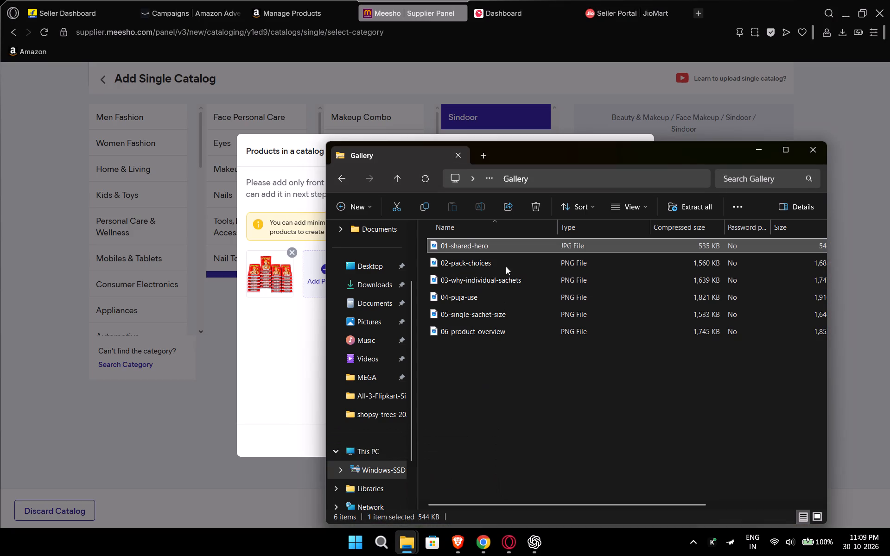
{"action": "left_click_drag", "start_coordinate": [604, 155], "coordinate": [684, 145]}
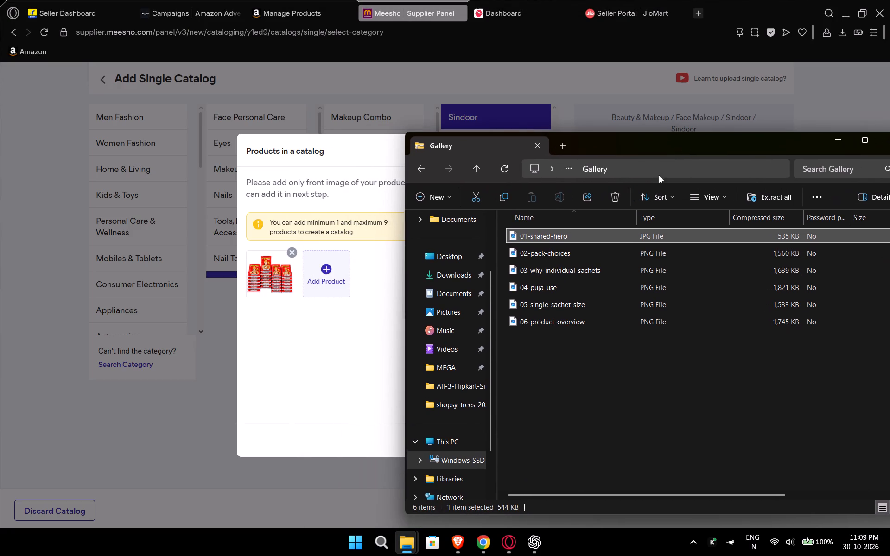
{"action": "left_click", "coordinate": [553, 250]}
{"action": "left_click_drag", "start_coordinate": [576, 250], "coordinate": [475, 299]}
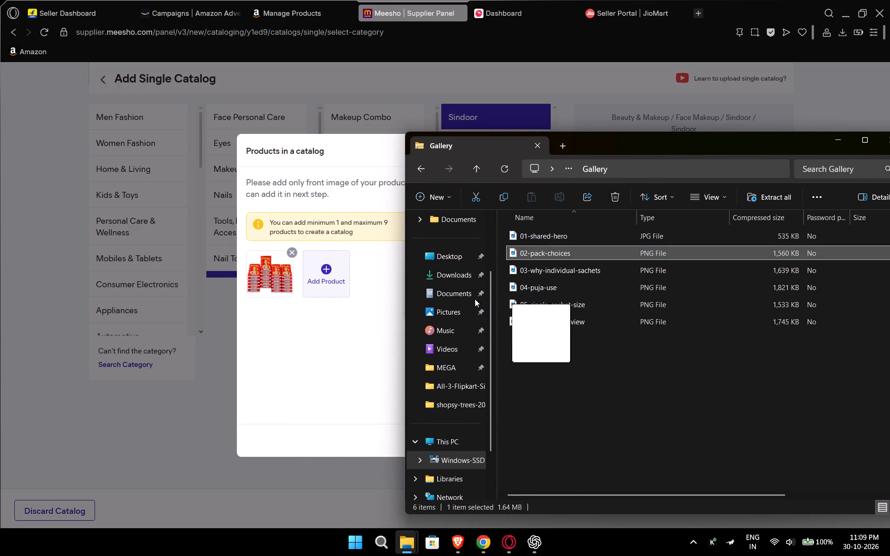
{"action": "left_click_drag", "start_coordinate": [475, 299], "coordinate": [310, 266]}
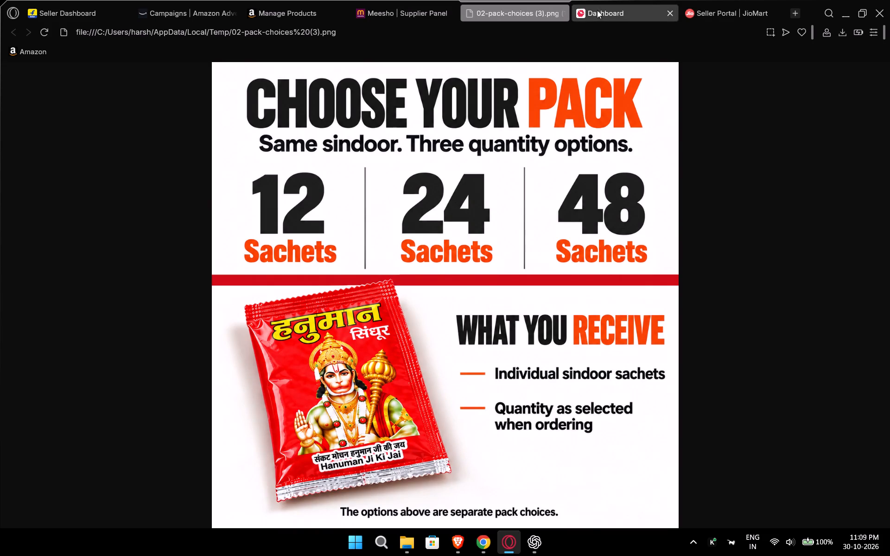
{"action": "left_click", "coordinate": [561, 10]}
Copy the archive's Gallery folder path, open it in Meesho's file chooser, and add 02-pack-choices as the second product.
{"action": "key", "text": "alt+Tab"}
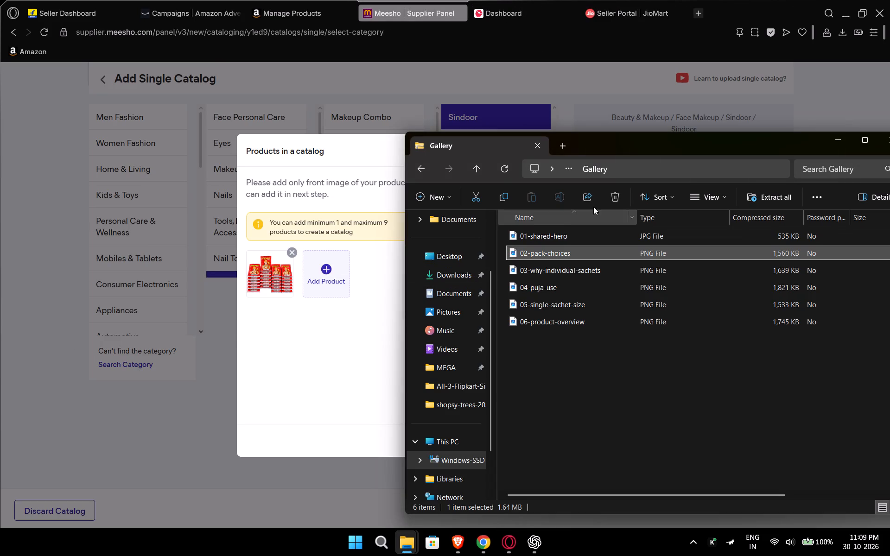
{"action": "left_click", "coordinate": [645, 169]}
{"action": "key", "text": "ctrl+c"}
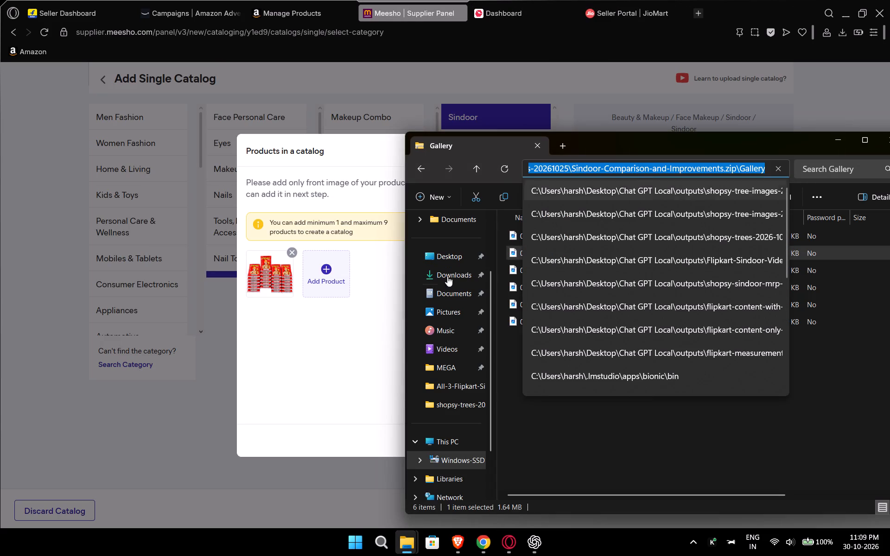
{"action": "left_click", "coordinate": [332, 284]}
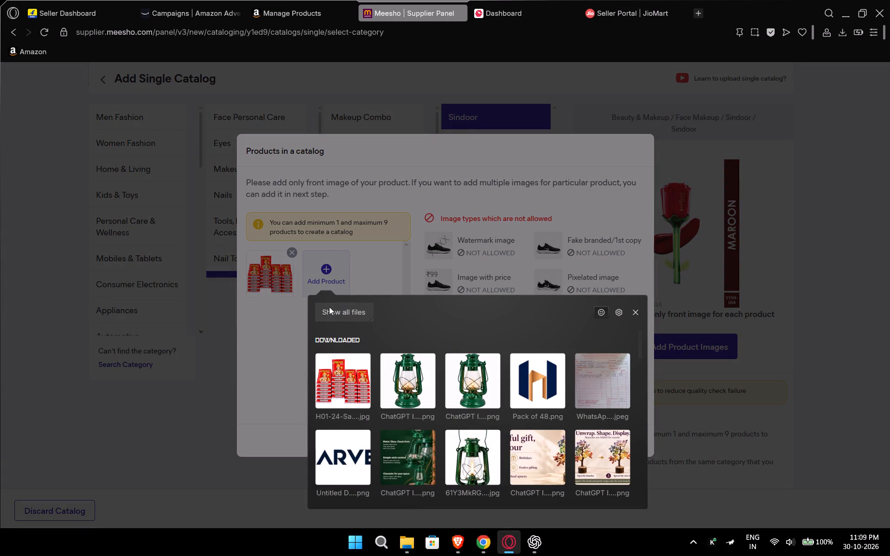
{"action": "left_click", "coordinate": [329, 307]}
{"action": "left_click", "coordinate": [677, 127]}
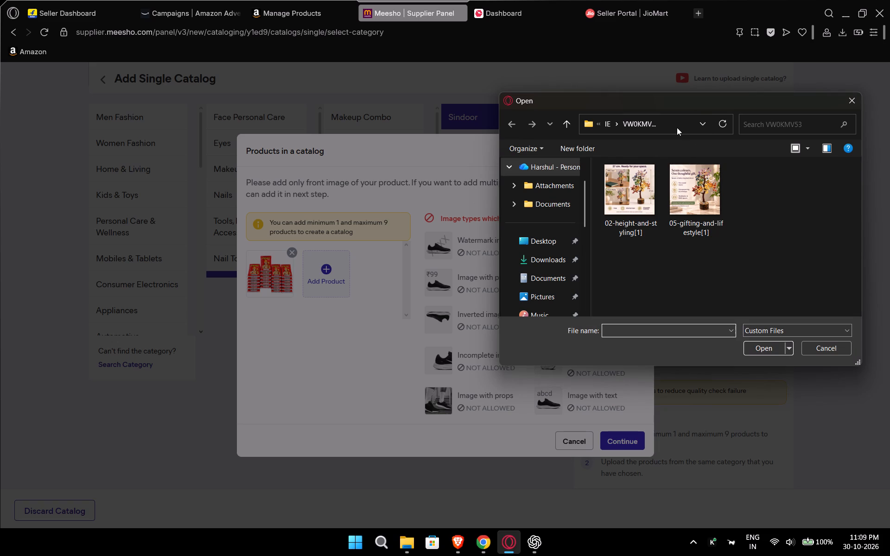
{"action": "key", "text": "ctrl+v"}
{"action": "key", "text": "Return"}
{"action": "double_click", "coordinate": [642, 195]}
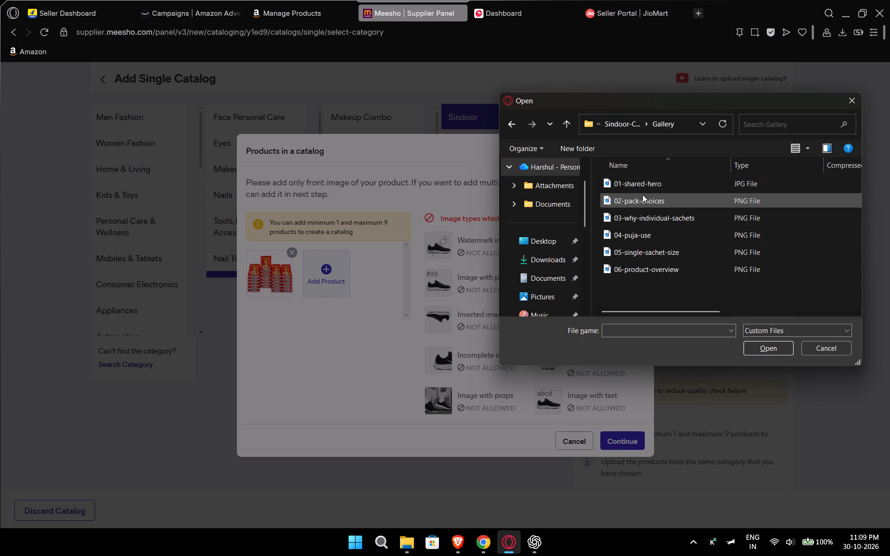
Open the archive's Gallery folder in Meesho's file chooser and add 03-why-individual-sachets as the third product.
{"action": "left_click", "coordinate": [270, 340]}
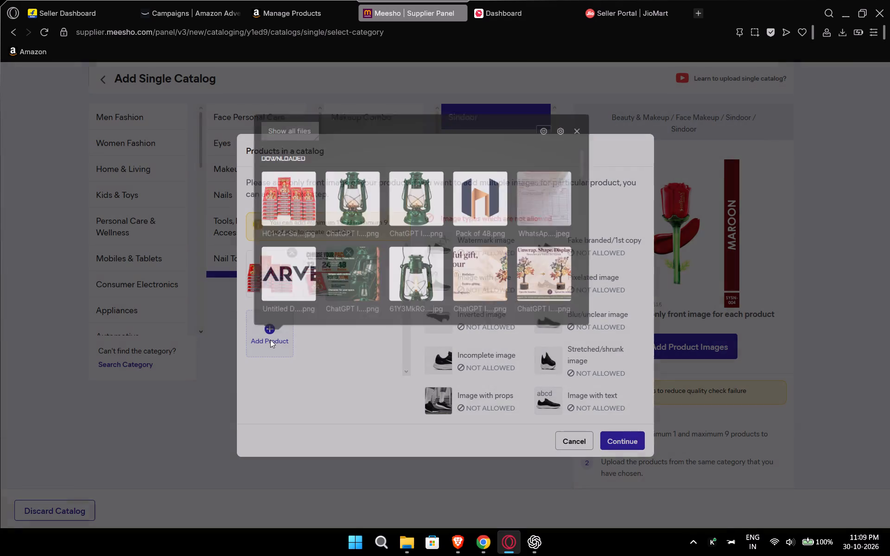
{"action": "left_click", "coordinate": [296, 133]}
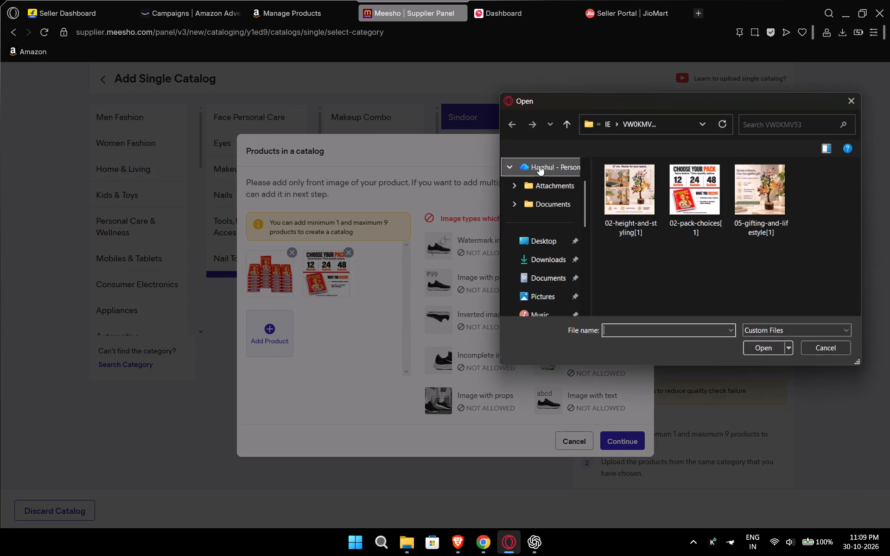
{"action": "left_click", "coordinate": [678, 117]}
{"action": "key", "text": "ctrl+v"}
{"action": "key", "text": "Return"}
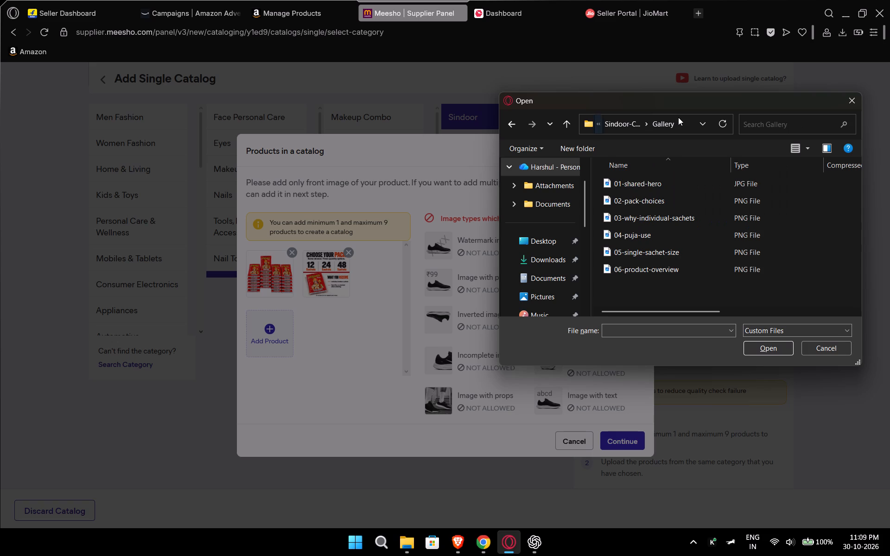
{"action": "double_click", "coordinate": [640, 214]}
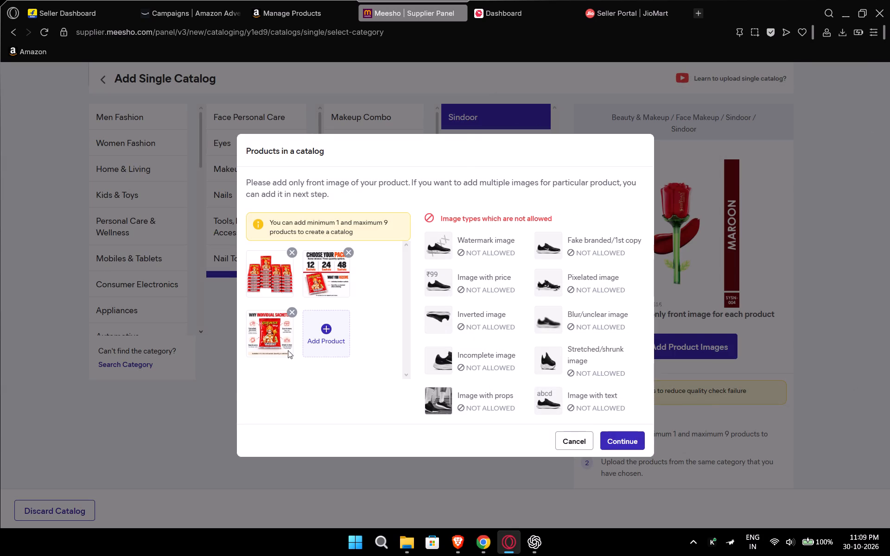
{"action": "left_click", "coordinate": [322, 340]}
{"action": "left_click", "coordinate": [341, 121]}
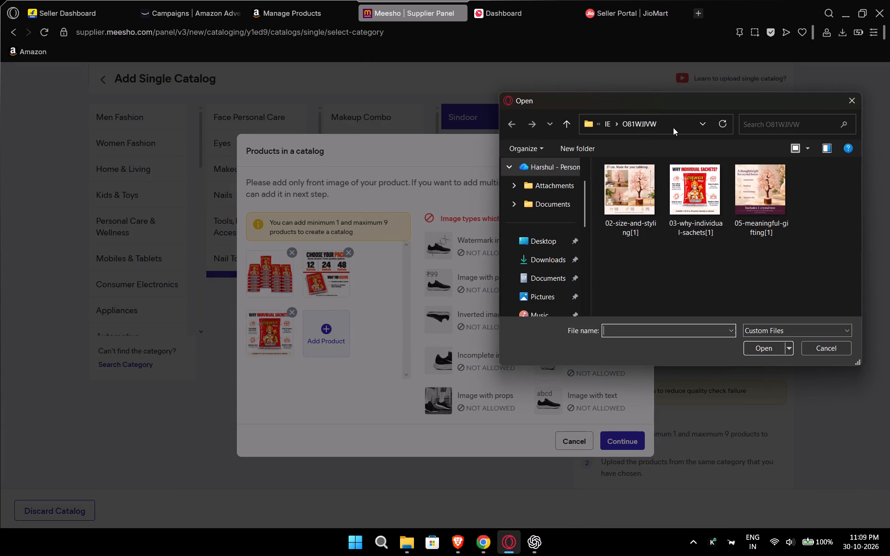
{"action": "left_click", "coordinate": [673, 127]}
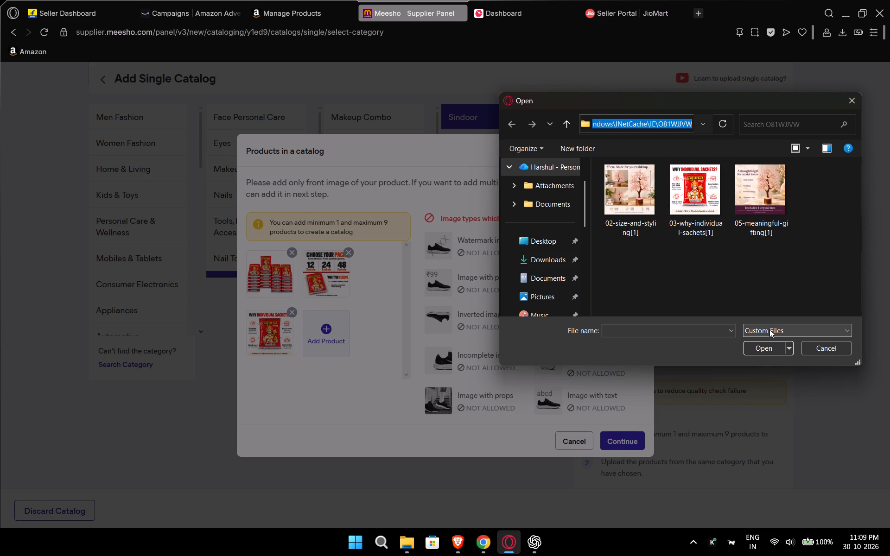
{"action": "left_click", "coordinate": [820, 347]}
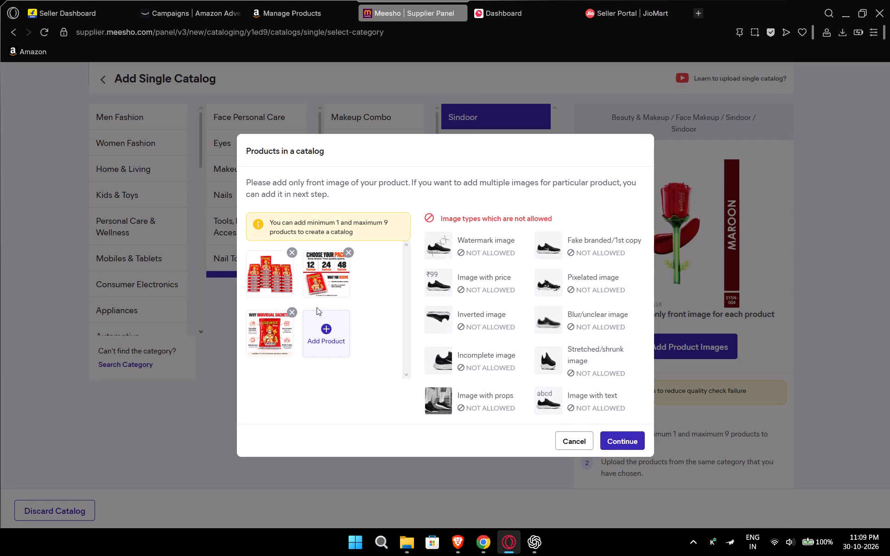
Remove the why-individual-sachets and pack-choices images from the catalog's products, keeping only the first hero image.
{"action": "left_click", "coordinate": [290, 310]}
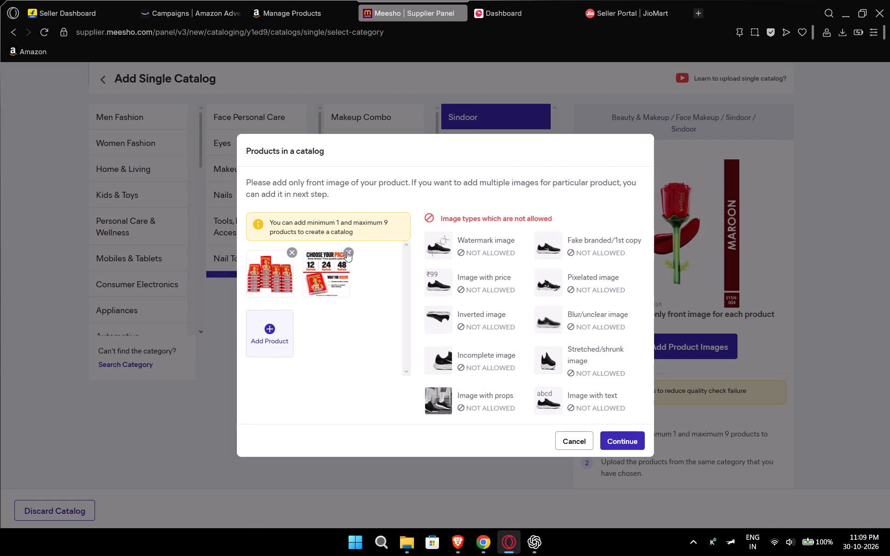
{"action": "left_click", "coordinate": [346, 253]}
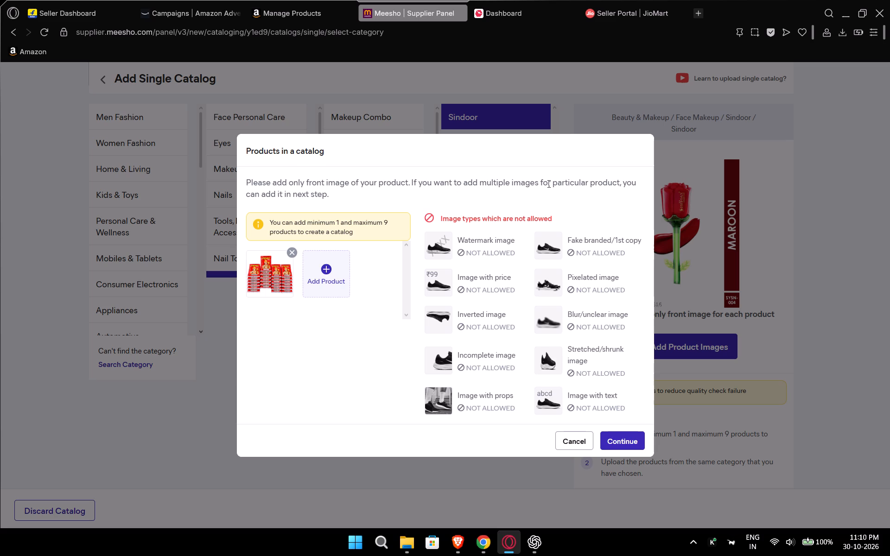
Copy the Sindoor-All-Three-Hero-Images archive path from File Explorer, open it in Meesho's file chooser, and add H01a-12-Sachets-Hero as the second product.
{"action": "left_click", "coordinate": [323, 272]}
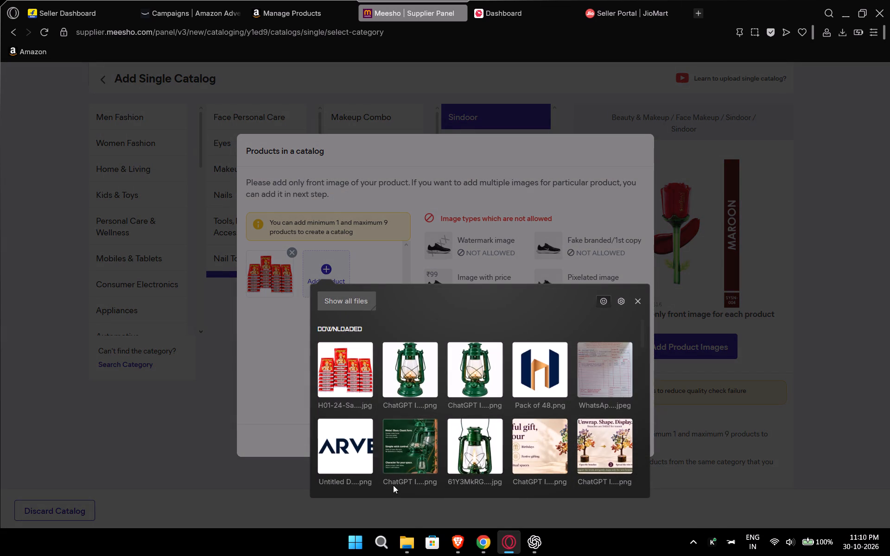
{"action": "left_click", "coordinate": [365, 491]}
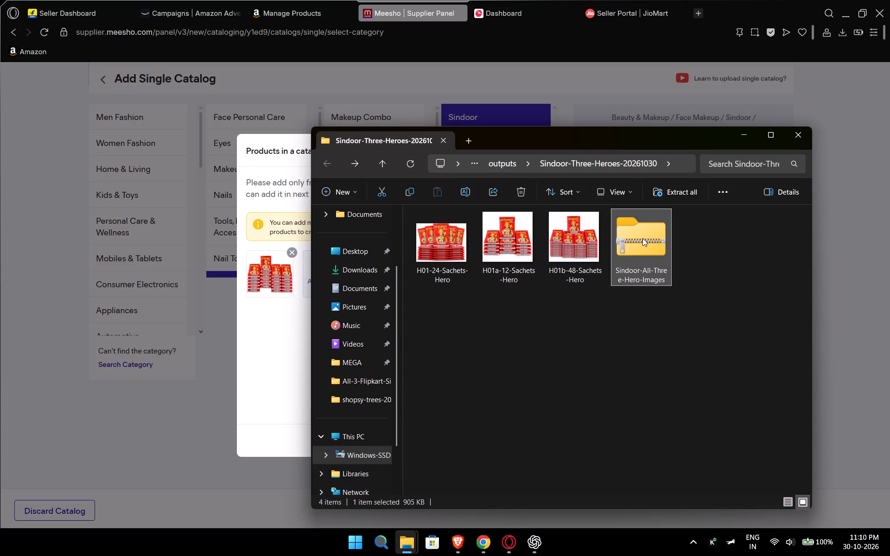
{"action": "double_click", "coordinate": [642, 238]}
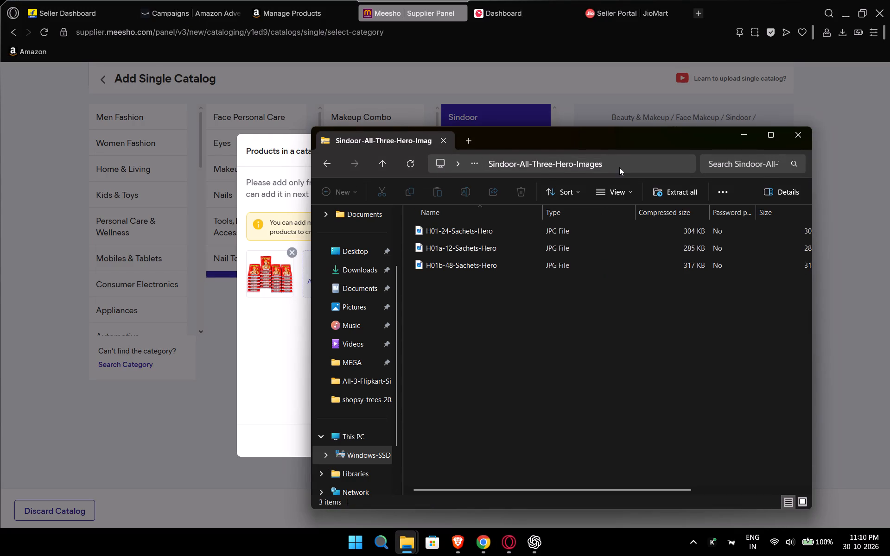
{"action": "left_click", "coordinate": [619, 167]}
{"action": "key", "text": "ctrl+c"}
{"action": "key", "text": "alt+Tab"}
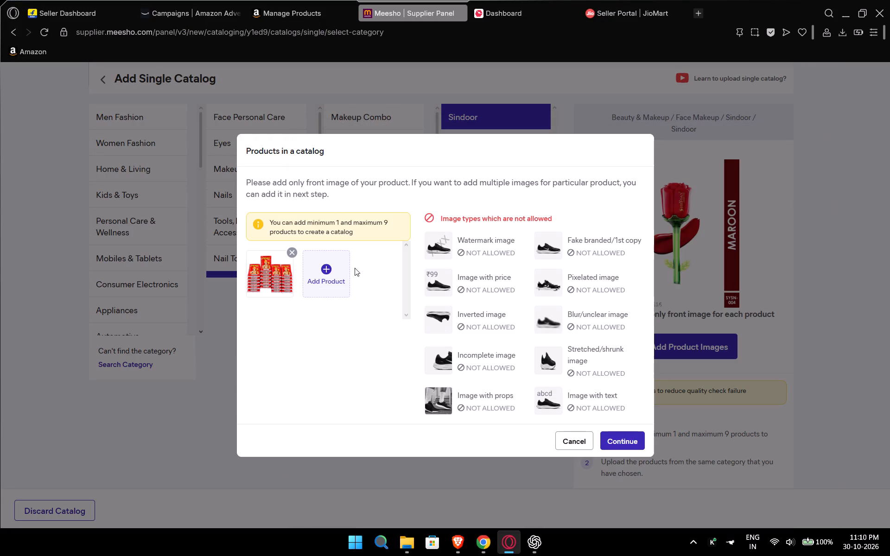
{"action": "left_click", "coordinate": [329, 272]}
{"action": "left_click", "coordinate": [353, 301]}
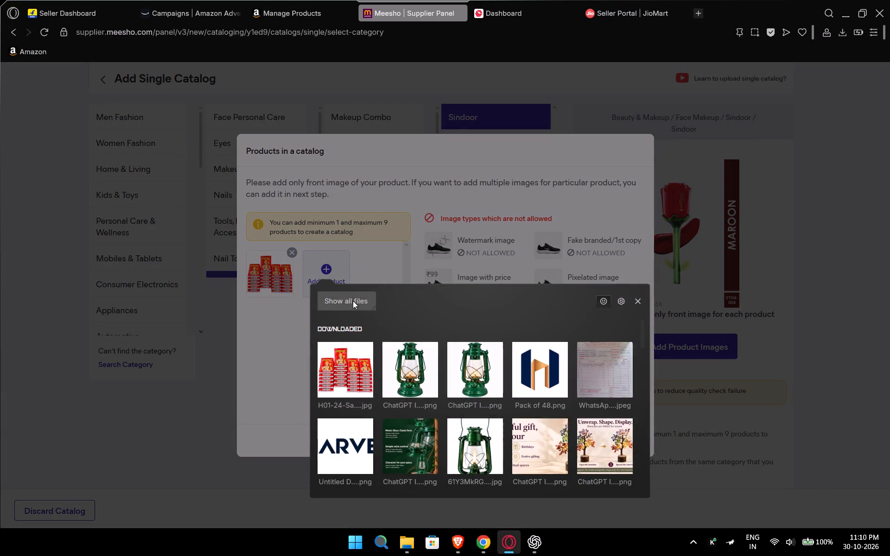
{"action": "left_click", "coordinate": [684, 127]}
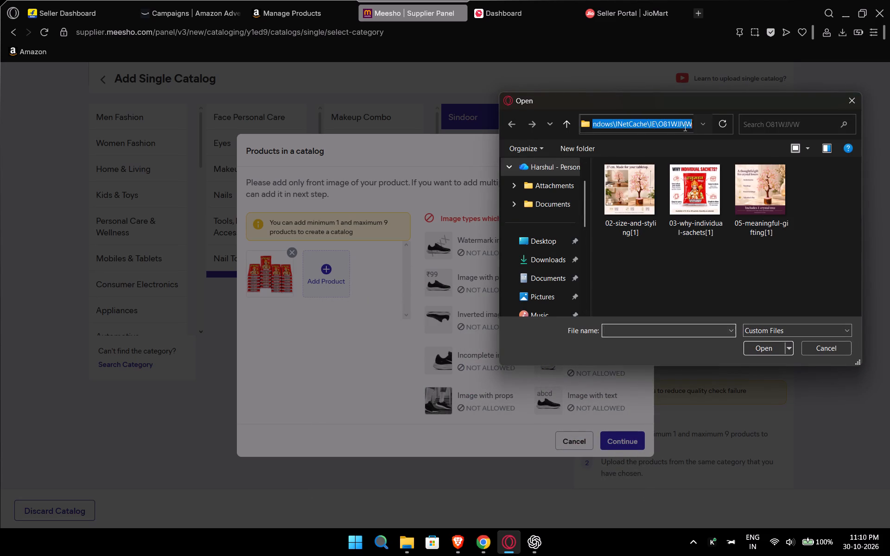
{"action": "key", "text": "ctrl+v"}
{"action": "key", "text": "Return"}
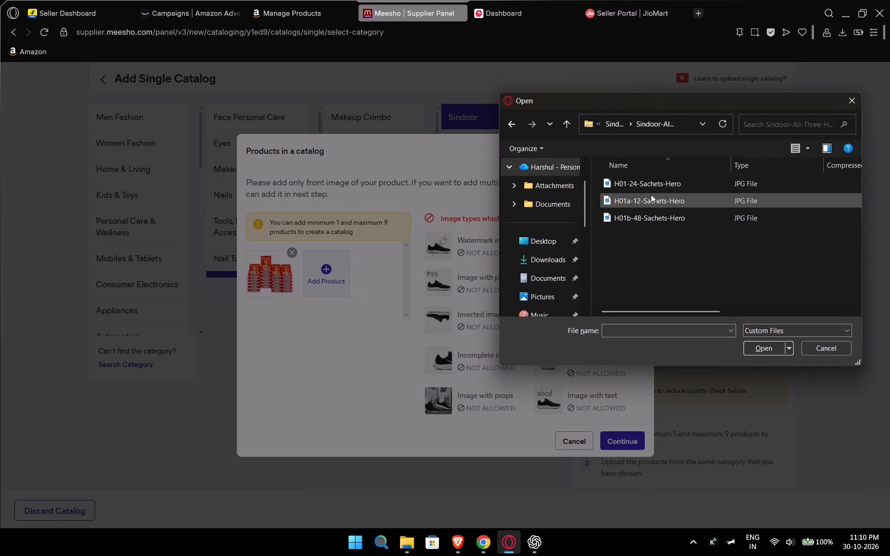
{"action": "double_click", "coordinate": [647, 200]}
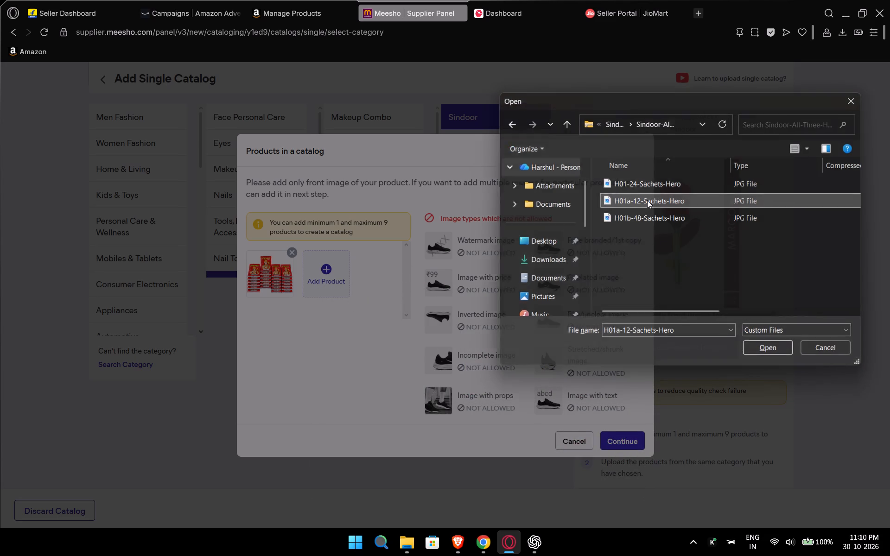
Add H01b-48-Sachets-Hero from the Sindoor-All-Three-Hero-Images archive as the third product.
{"action": "left_click", "coordinate": [271, 335]}
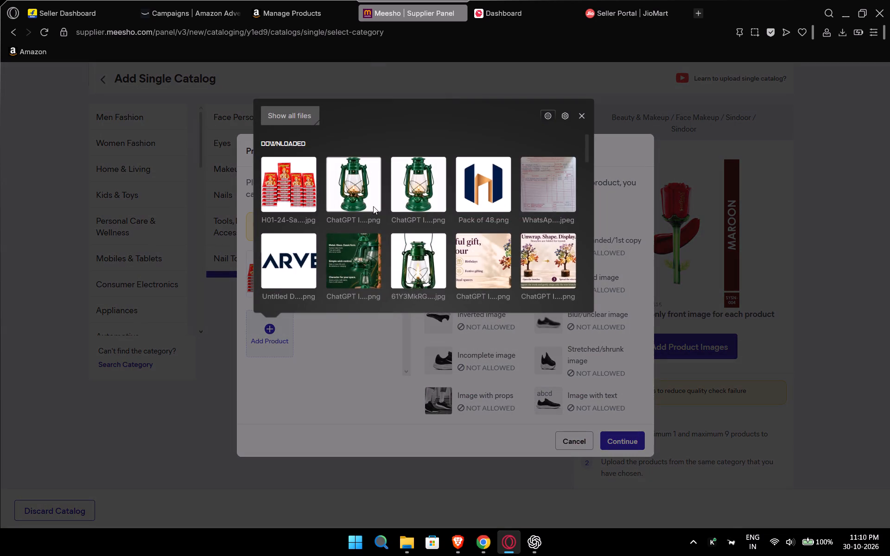
{"action": "left_click", "coordinate": [268, 109]}
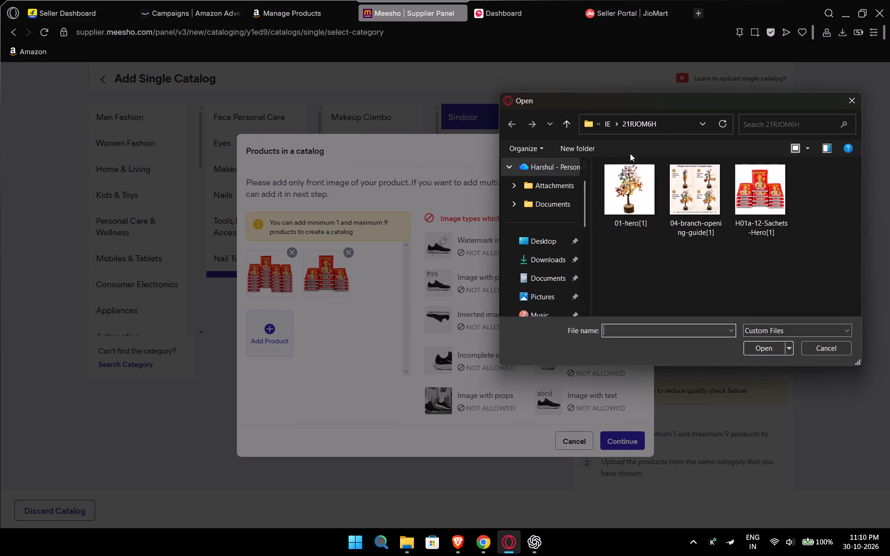
{"action": "left_click", "coordinate": [675, 126]}
{"action": "key", "text": "ctrl+v"}
{"action": "key", "text": "Return"}
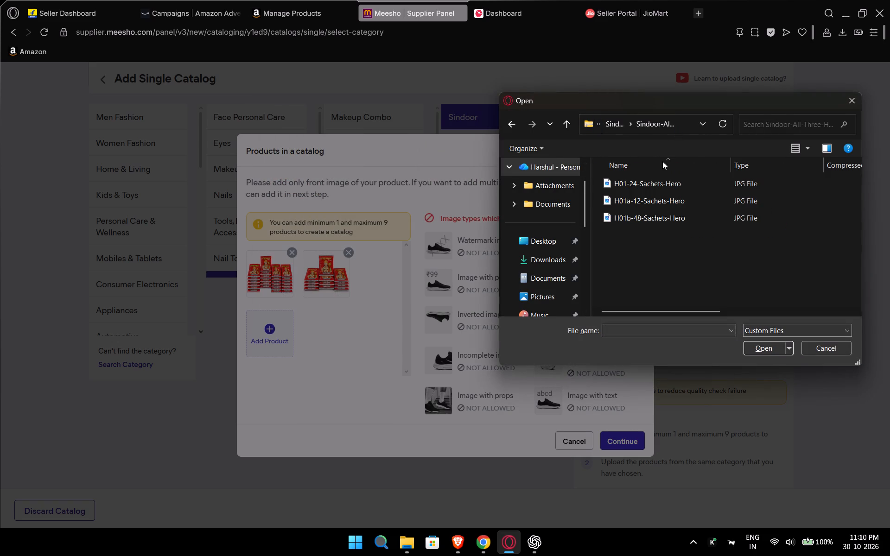
{"action": "double_click", "coordinate": [637, 217]}
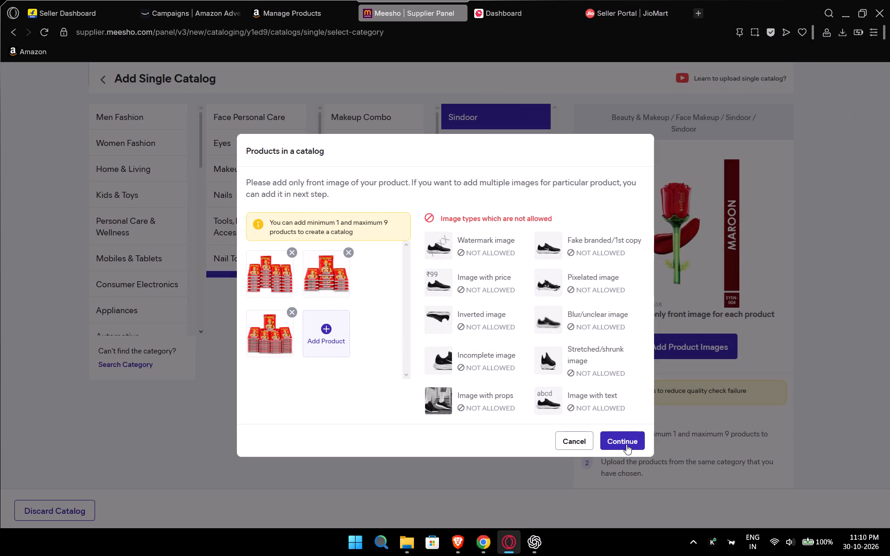
Continue with the three hero images to the catalog's product details form.
{"action": "left_click", "coordinate": [627, 447]}
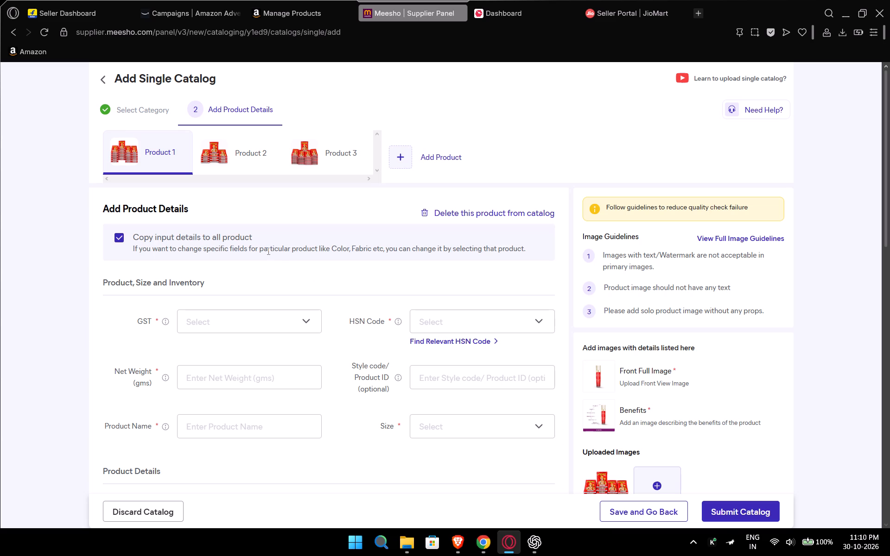
{"action": "scroll", "coordinate": [213, 275], "scroll_direction": "down", "scroll_amount": 1}
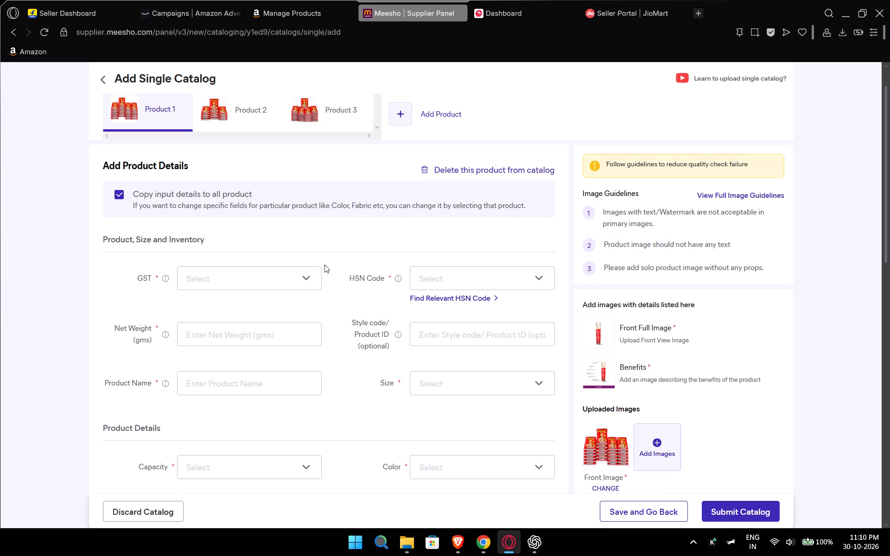
Close the File Explorer window showing the Sindoor-All-Three-Hero-Images archive.
{"action": "key", "text": "alt+Tab"}
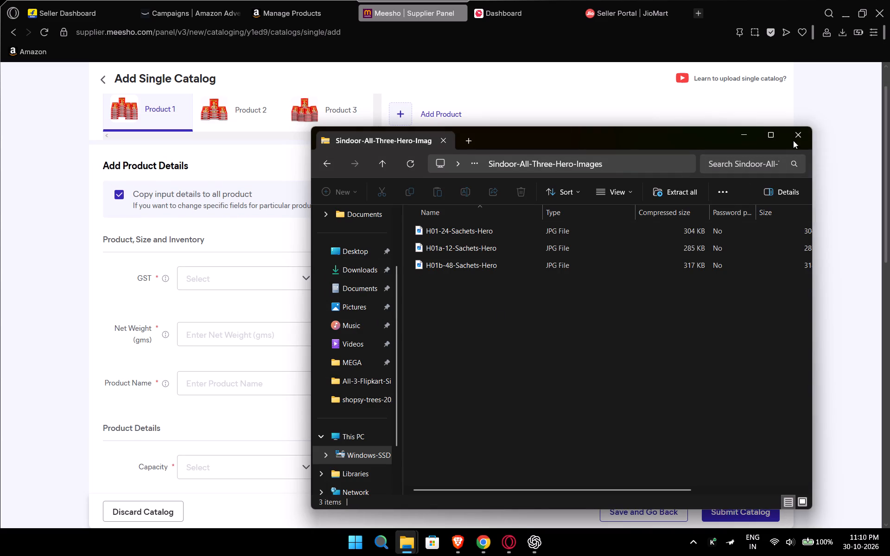
{"action": "left_click", "coordinate": [796, 134]}
{"action": "key", "text": "alt+Tab"}
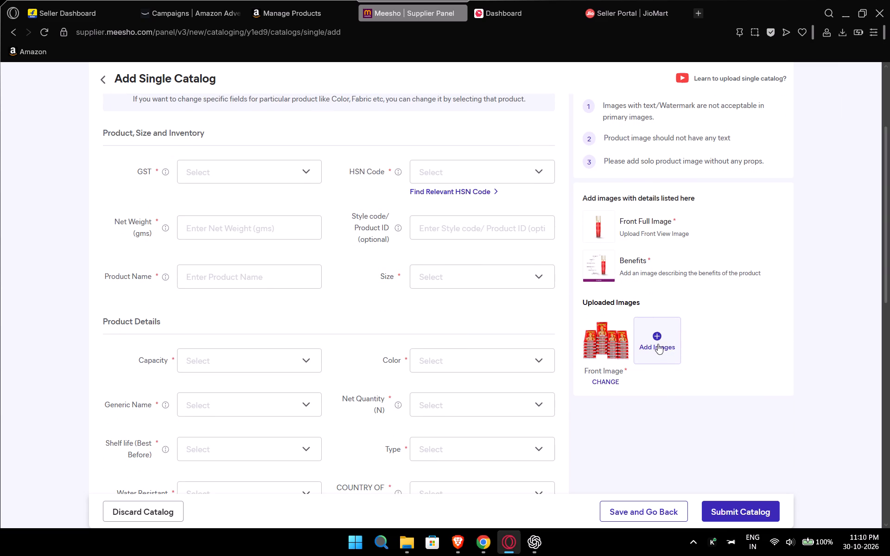
{"action": "left_click", "coordinate": [663, 336]}
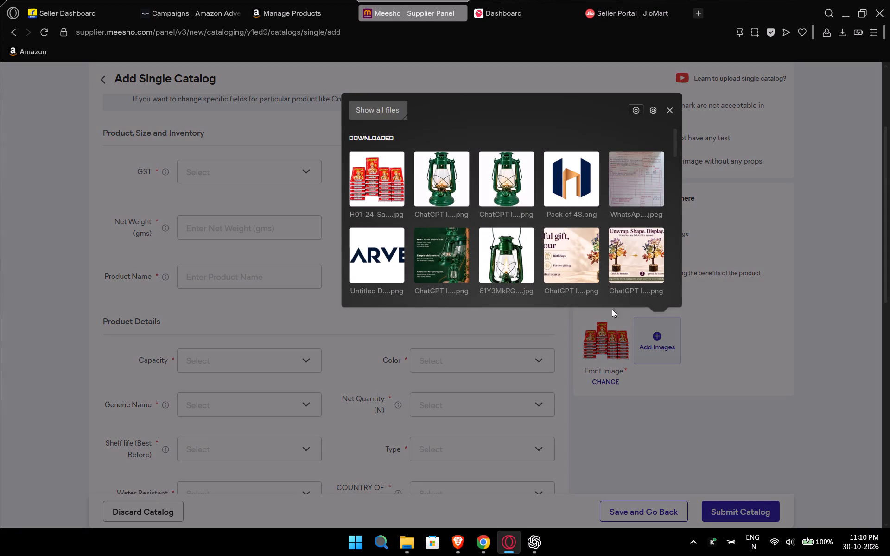
{"action": "left_click", "coordinate": [406, 550]}
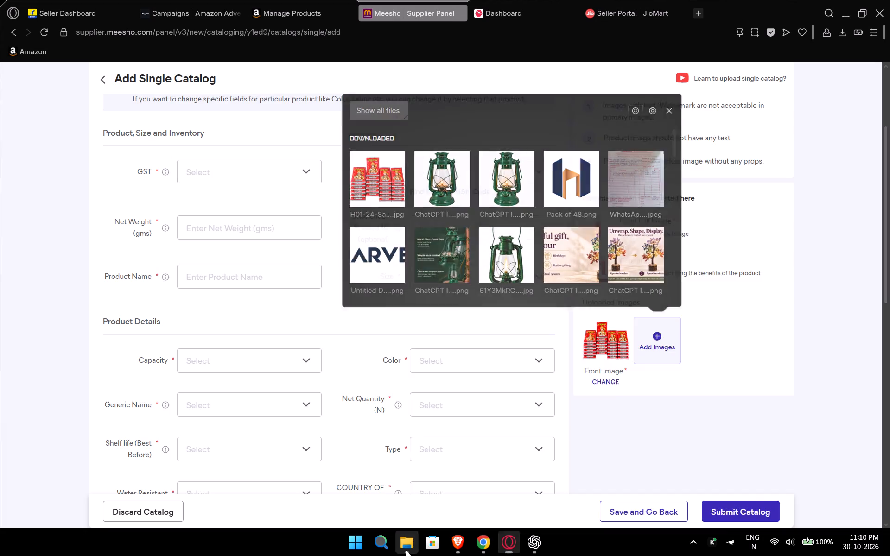
{"action": "left_click", "coordinate": [640, 165]}
{"action": "key", "text": "ctrl+v"}
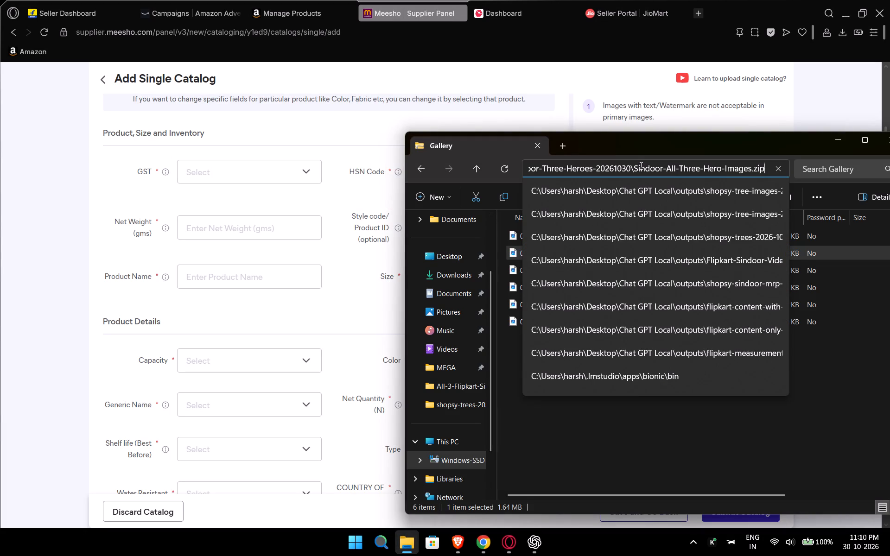
{"action": "key", "text": "ctrl+z"}
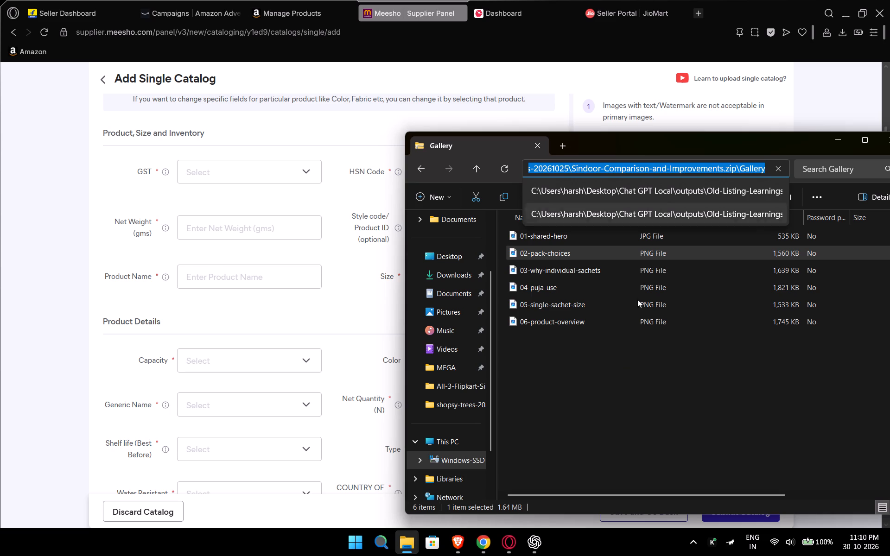
{"action": "left_click", "coordinate": [613, 427]}
{"action": "left_click", "coordinate": [675, 164]}
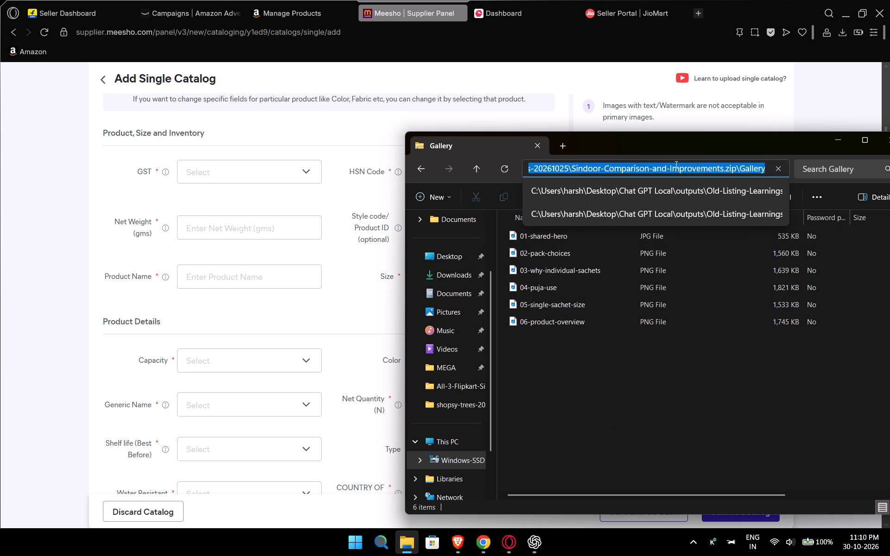
{"action": "key", "text": "ctrl+c"}
{"action": "key", "text": "alt+Tab"}
Add 02-pack-choices from the archive's Gallery folder as Image 2 of the sindoor product.
{"action": "left_click", "coordinate": [653, 342]}
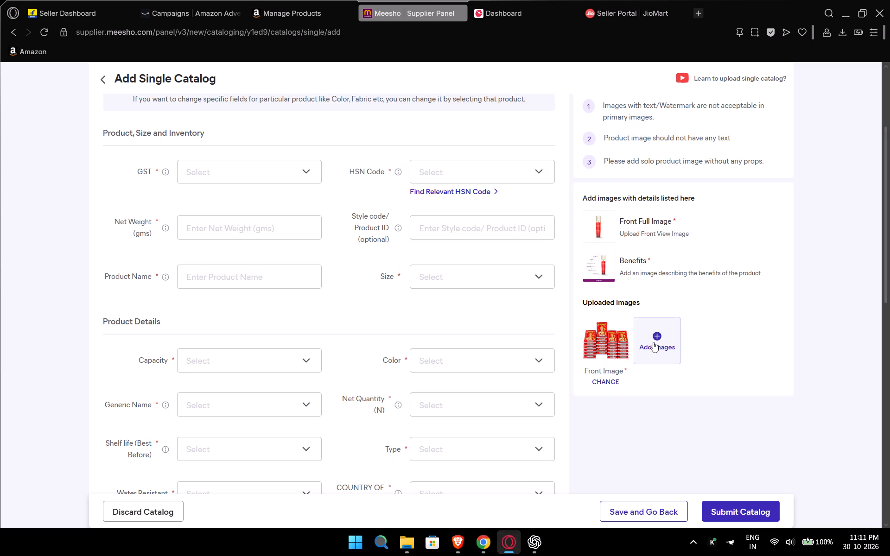
{"action": "left_click", "coordinate": [382, 133]}
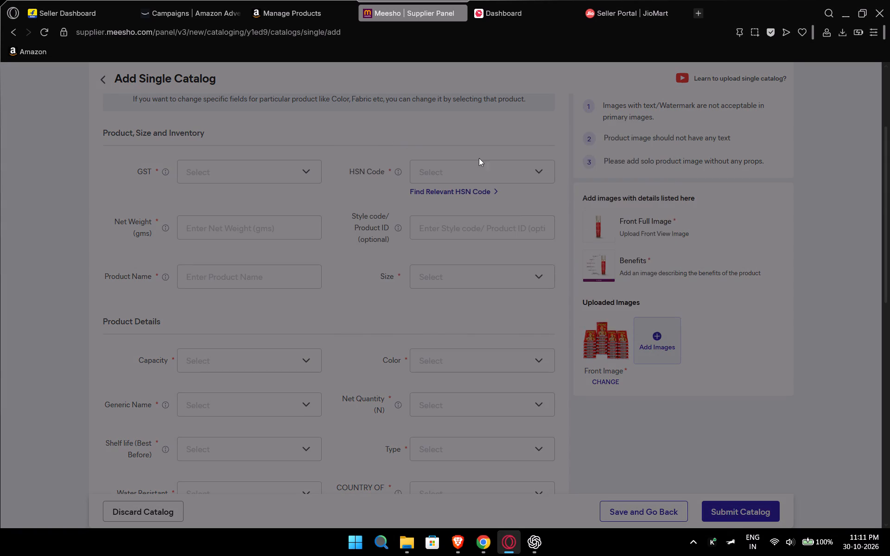
{"action": "left_click", "coordinate": [669, 128]}
{"action": "key", "text": "ctrl+v"}
{"action": "key", "text": "Return"}
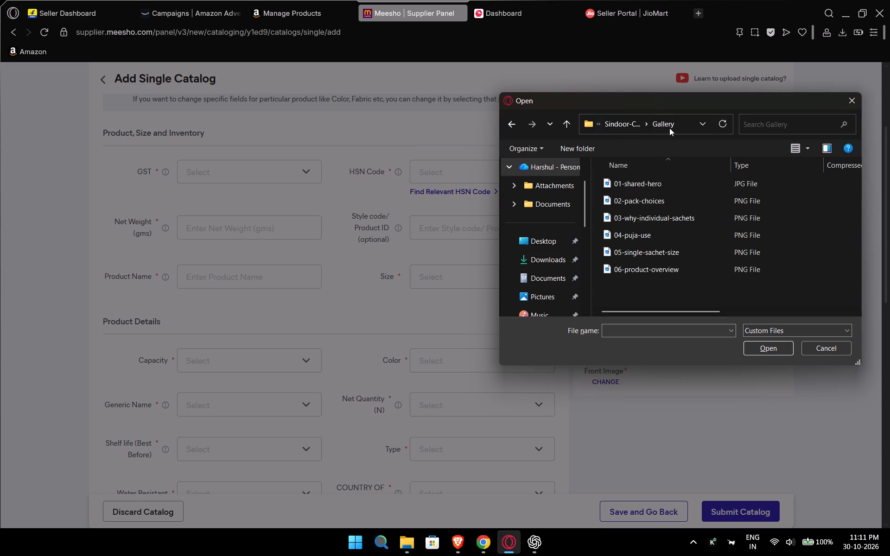
{"action": "double_click", "coordinate": [639, 200]}
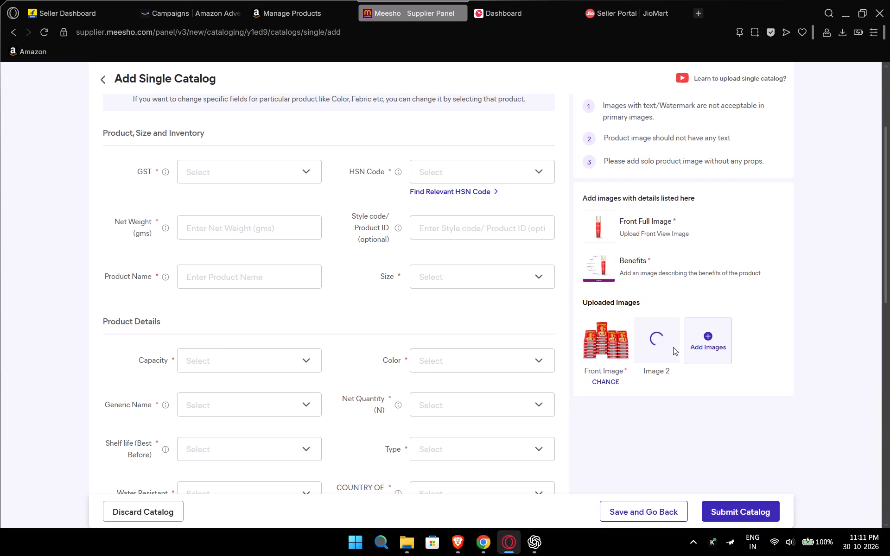
Add 03-why-individual-sachets from the same Gallery folder as Image 3 of the sindoor product.
{"action": "left_click", "coordinate": [712, 343]}
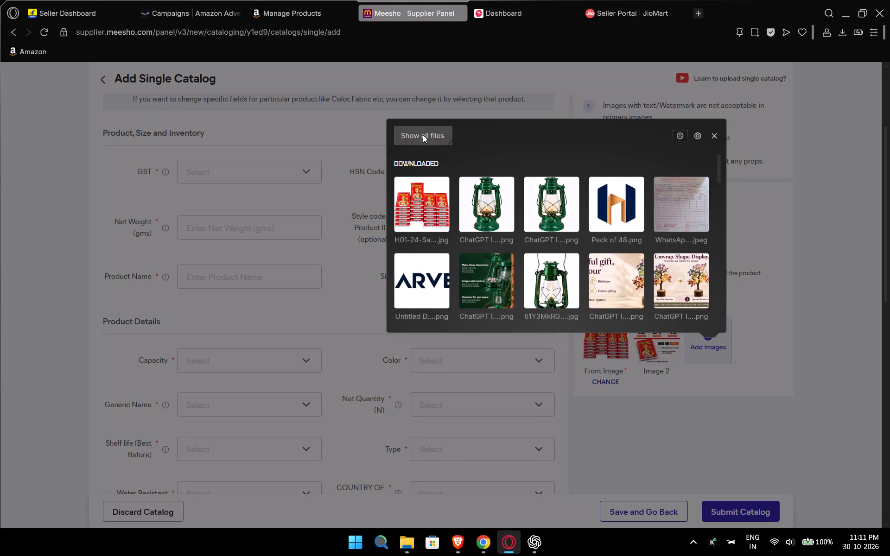
{"action": "left_click", "coordinate": [422, 134]}
{"action": "left_click", "coordinate": [679, 121]}
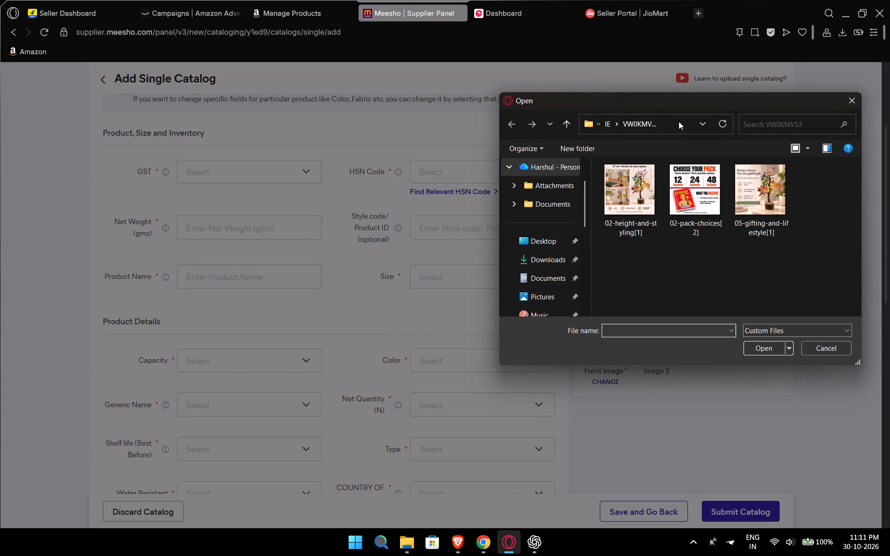
{"action": "key", "text": "ctrl+v"}
{"action": "key", "text": "Return"}
{"action": "double_click", "coordinate": [645, 220]}
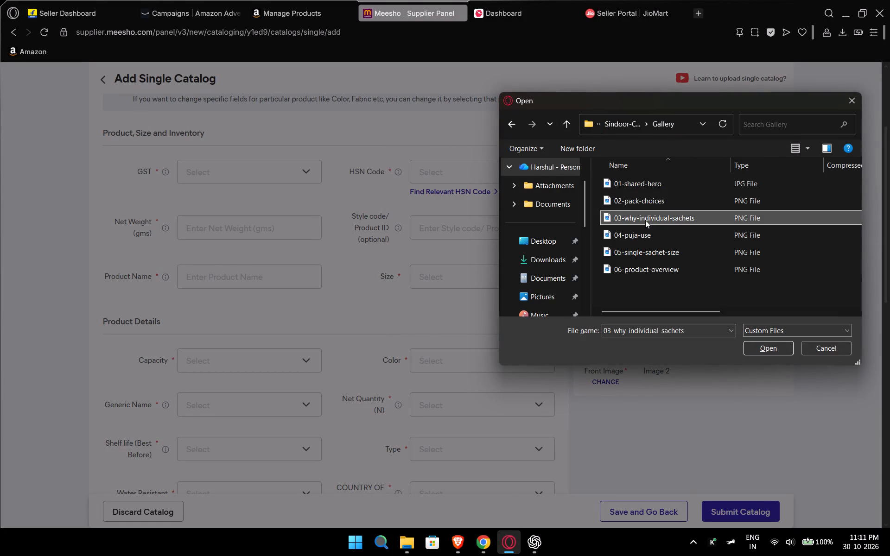
Add 04-puja-use from the Gallery folder as Image 4 of the product and dismiss the ChatGPT notification.
{"action": "left_click", "coordinate": [755, 337]}
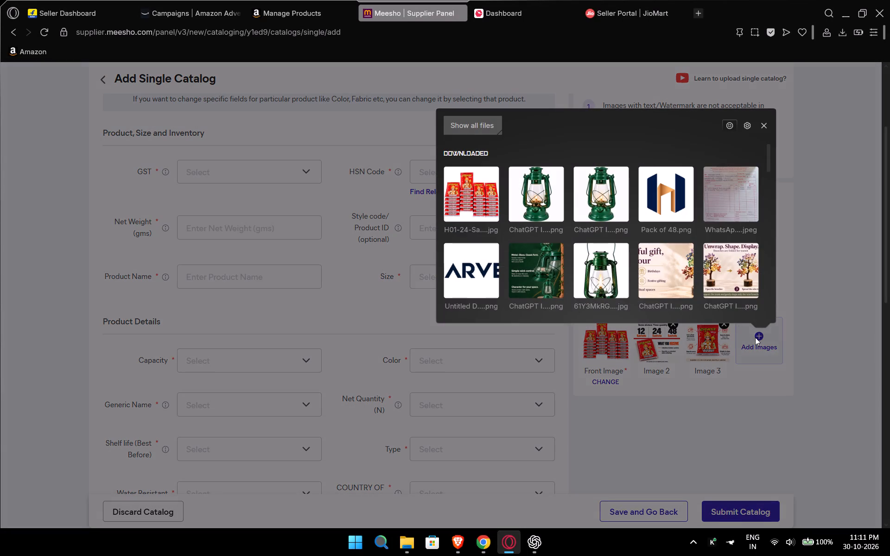
{"action": "left_click", "coordinate": [472, 126]}
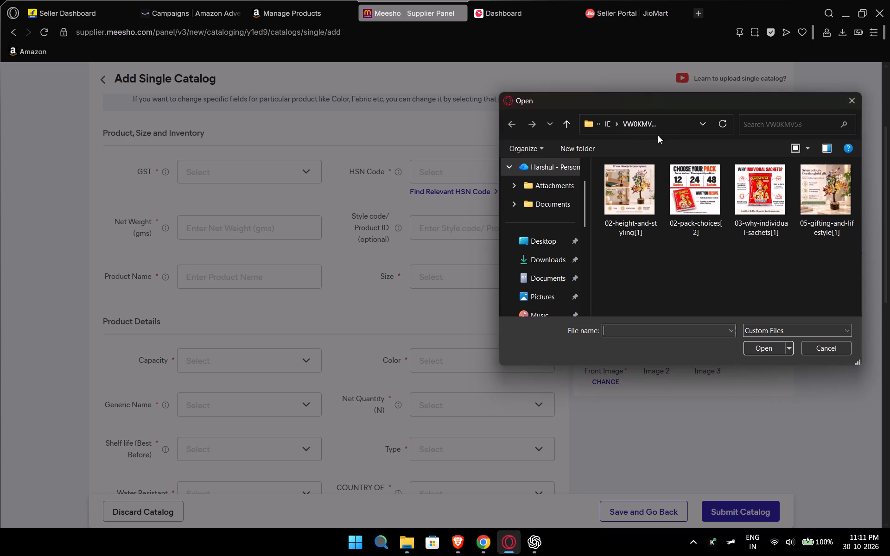
{"action": "left_click", "coordinate": [682, 124]}
{"action": "key", "text": "ctrl+v"}
{"action": "key", "text": "Return"}
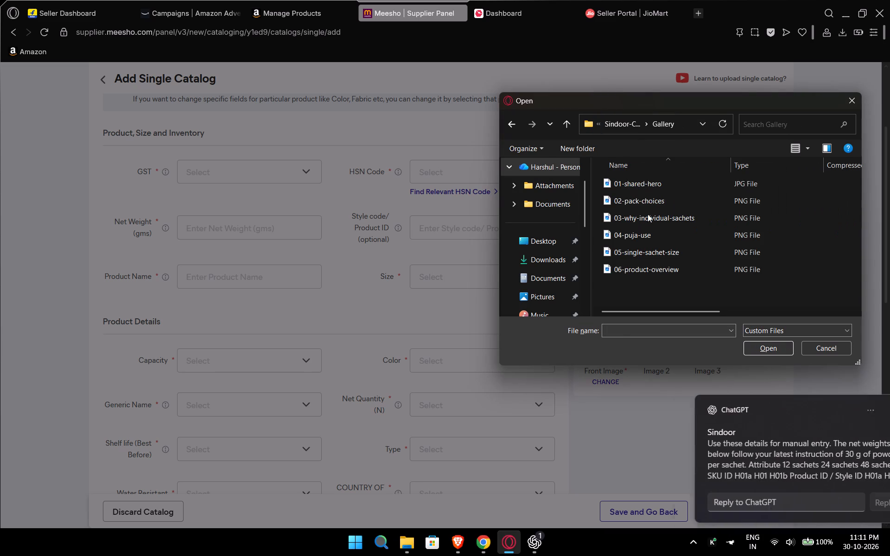
{"action": "double_click", "coordinate": [635, 233]}
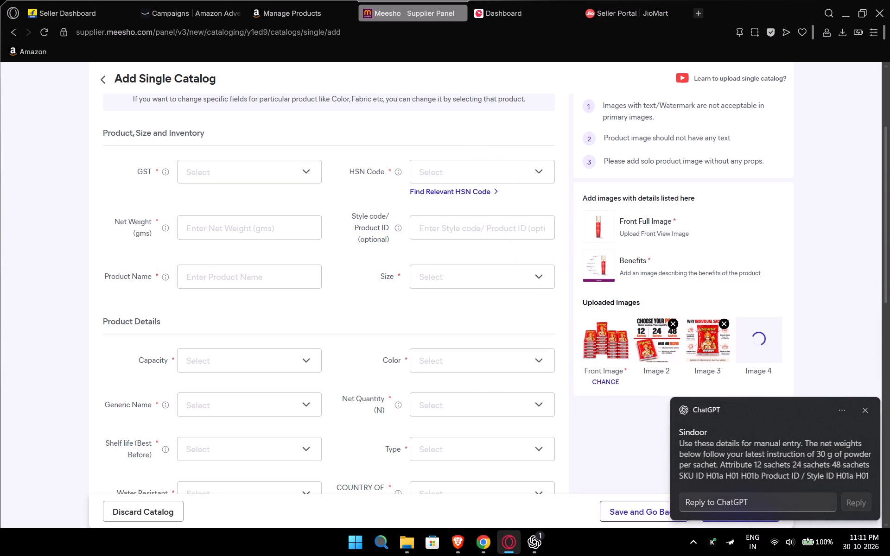
{"action": "left_click", "coordinate": [866, 408]}
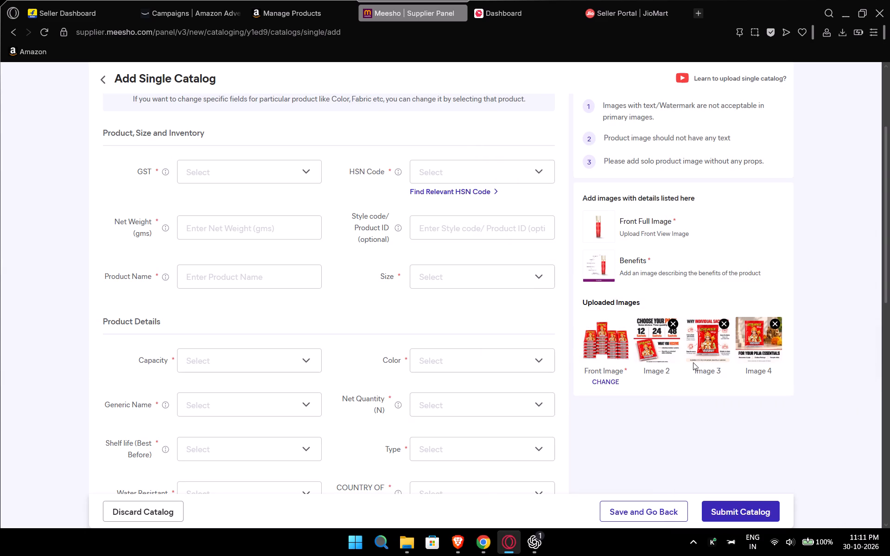
Switch to Brave and skip the playing Pizza Hut order YouTube video back a few seconds.
{"action": "key", "text": "alt+Tab"}
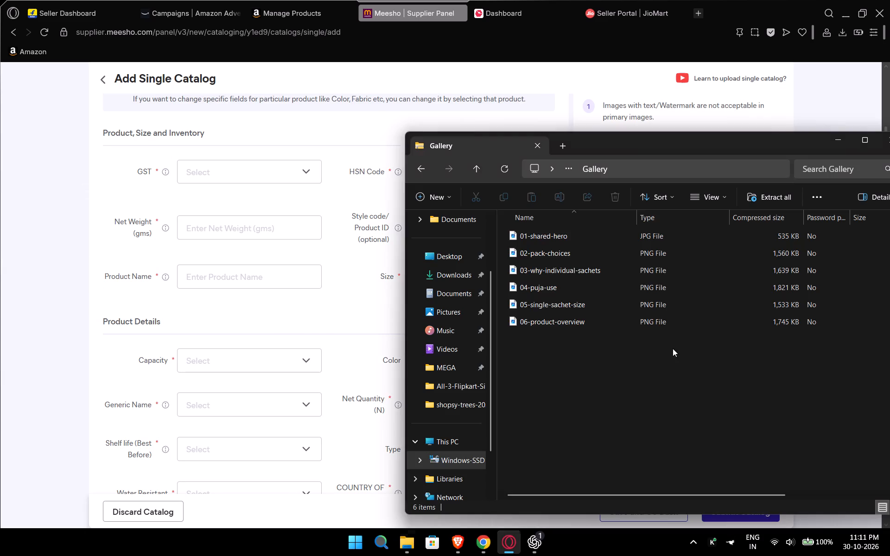
{"action": "key", "text": "alt+Tab"}
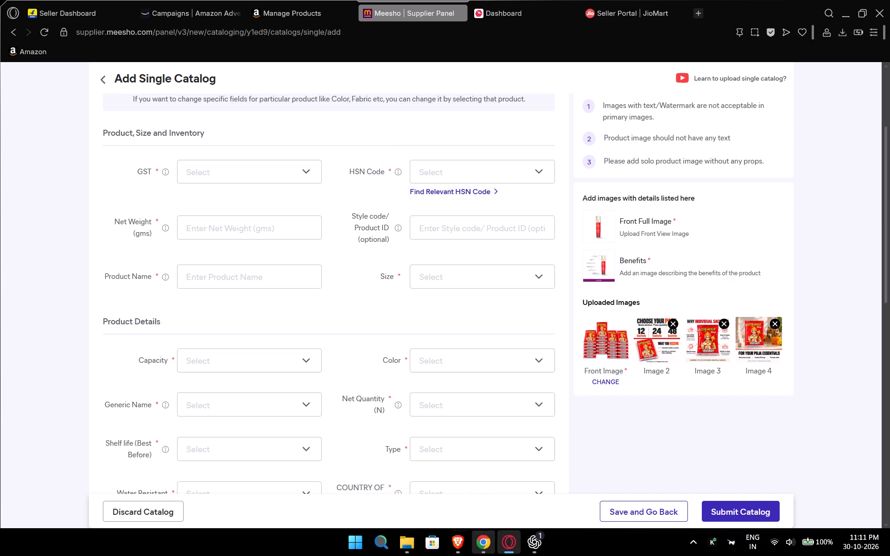
{"action": "left_click", "coordinate": [469, 553]}
{"action": "key", "text": "Left"}
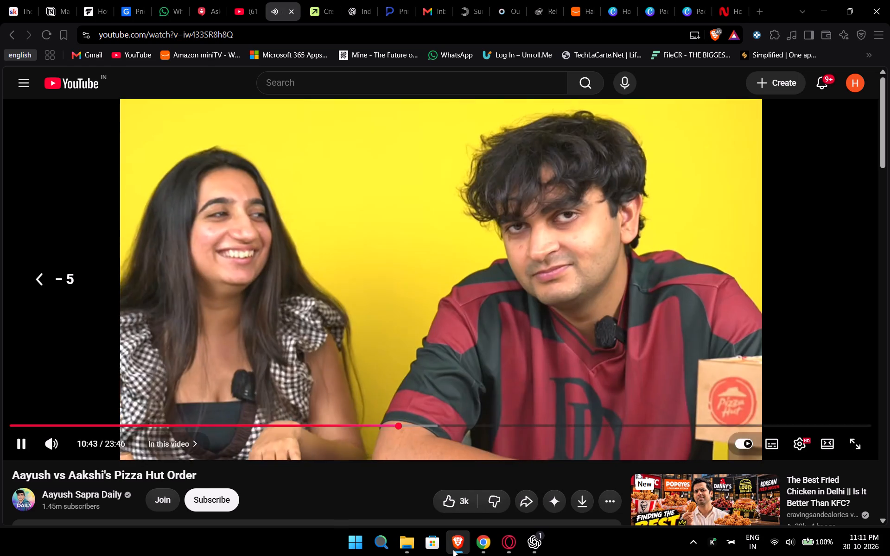
{"action": "key", "text": "Left"}
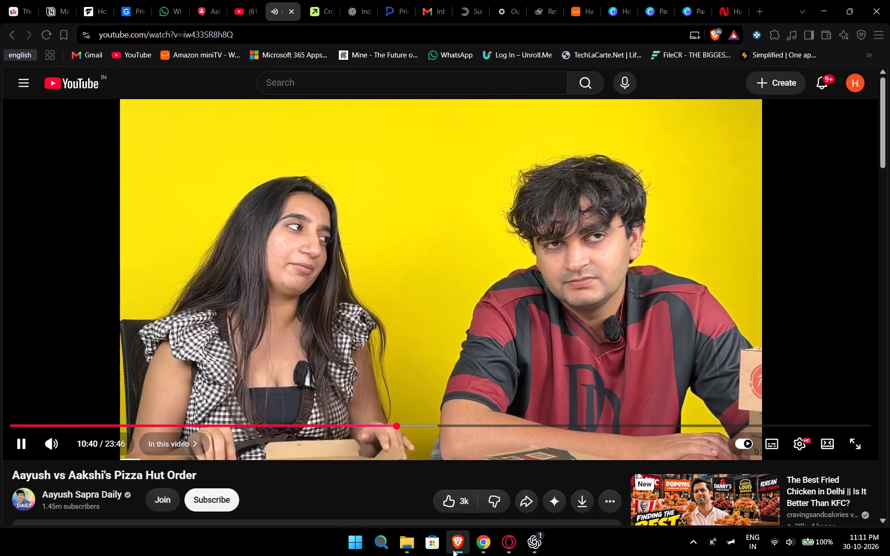
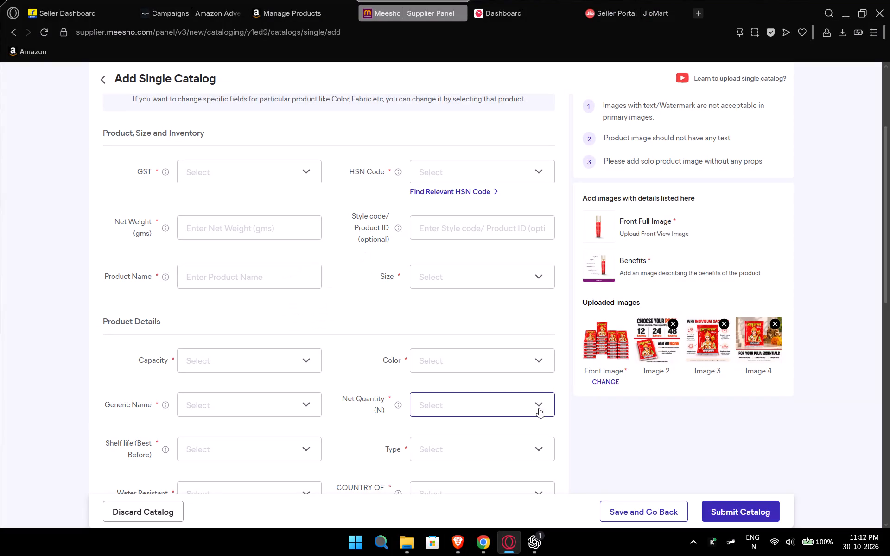
Remove the three gallery images from Product 1 in the Meesho catalog, keeping only its front image.
{"action": "scroll", "coordinate": [645, 375], "scroll_direction": "up", "scroll_amount": 1}
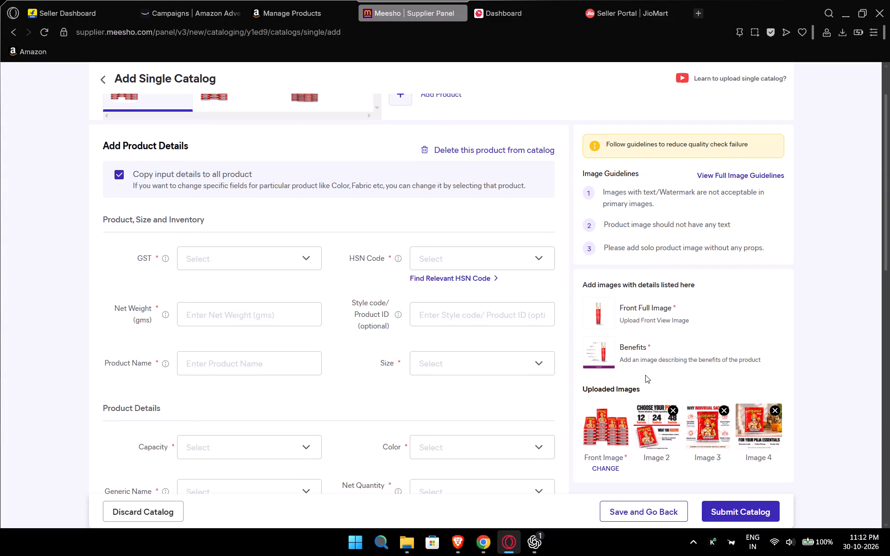
{"action": "scroll", "coordinate": [645, 375], "scroll_direction": "down", "scroll_amount": 1}
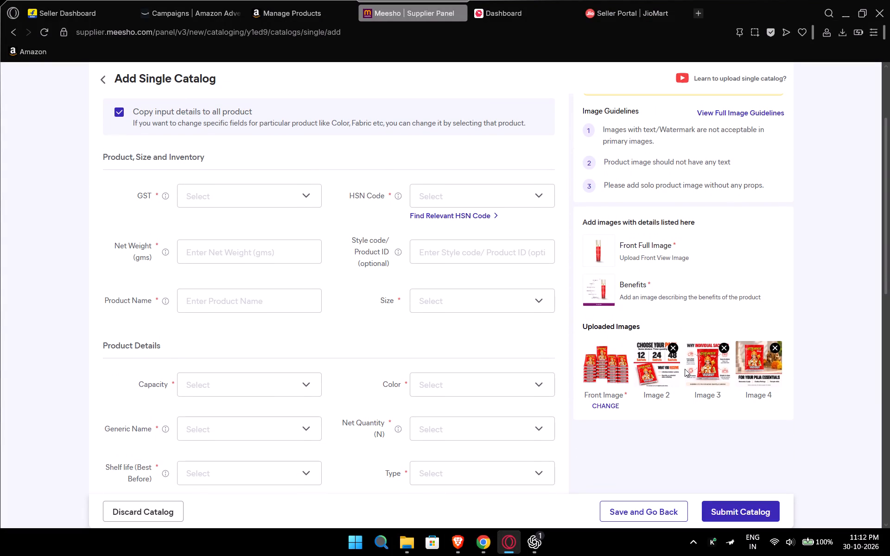
{"action": "key", "text": "alt+Tab"}
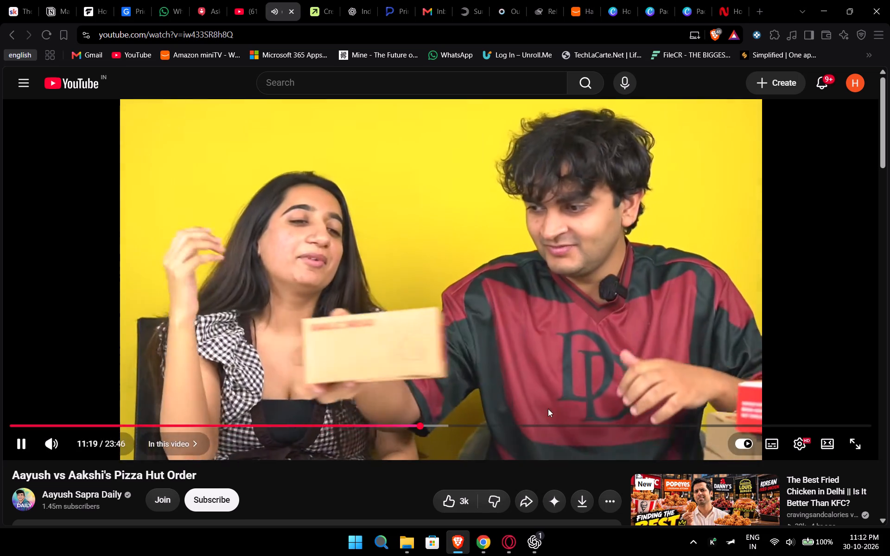
{"action": "key", "text": "alt+Tab"}
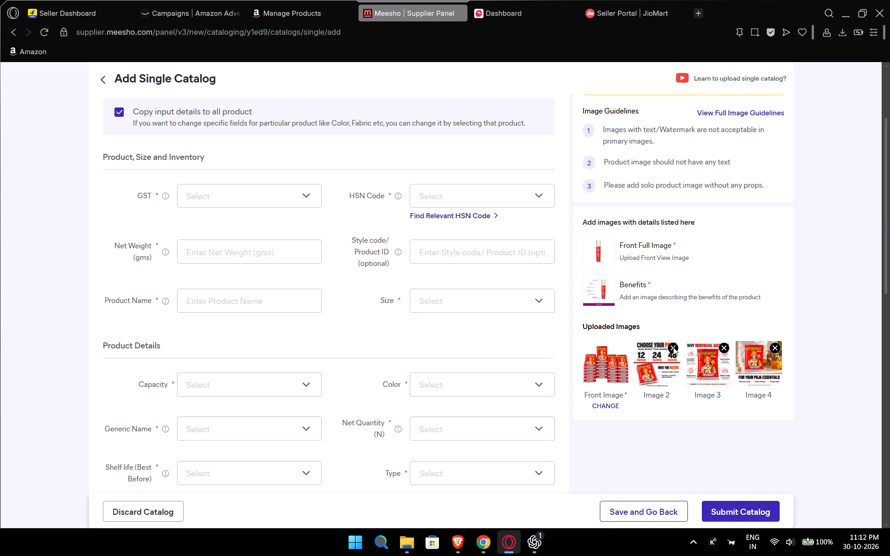
{"action": "left_click", "coordinate": [673, 347]}
{"action": "left_click", "coordinate": [672, 347]}
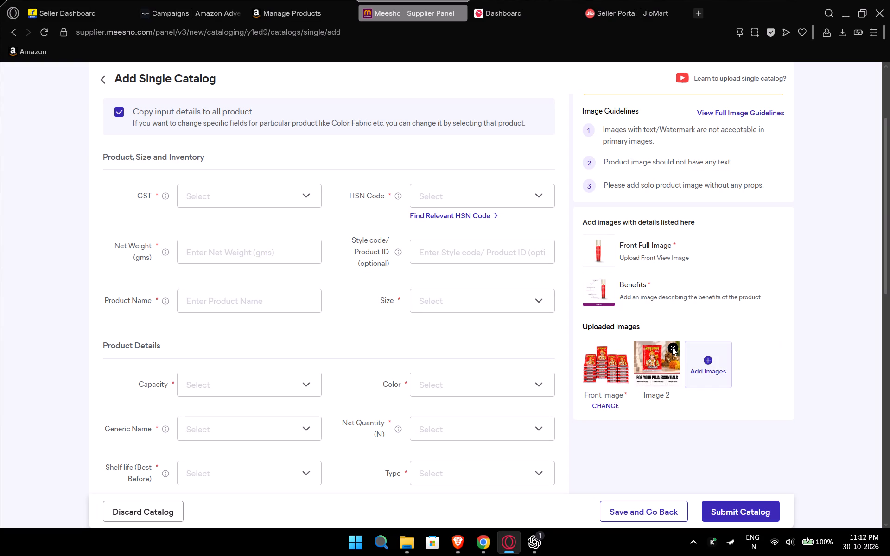
{"action": "left_click", "coordinate": [672, 347]}
{"action": "scroll", "coordinate": [334, 260], "scroll_direction": "up", "scroll_amount": 1}
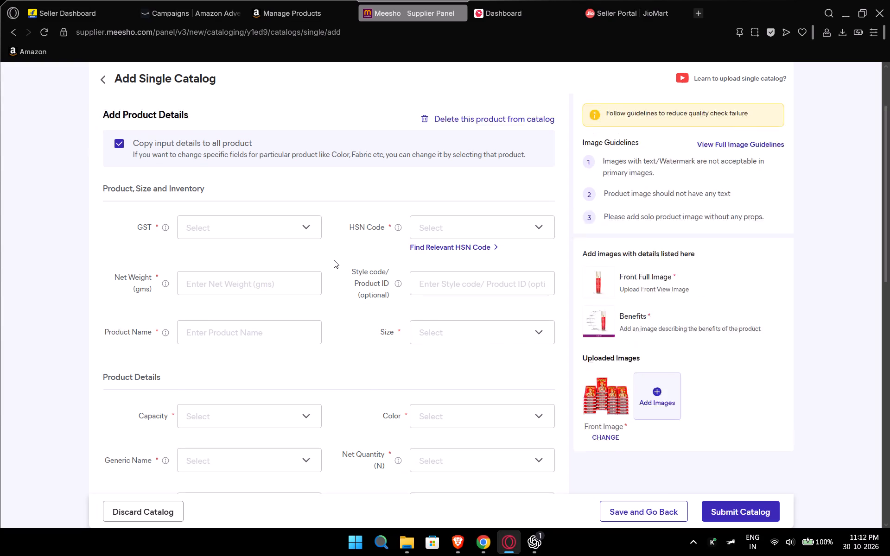
{"action": "scroll", "coordinate": [334, 260], "scroll_direction": "up", "scroll_amount": 2}
{"action": "key", "text": "alt+Tab"}
{"action": "key", "text": "alt+Tab"}
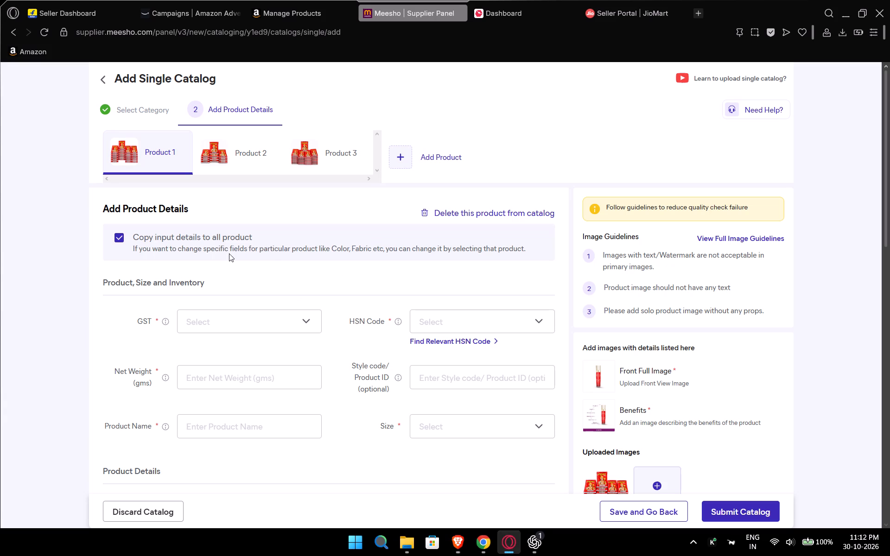
{"action": "key", "text": "alt+Tab"}
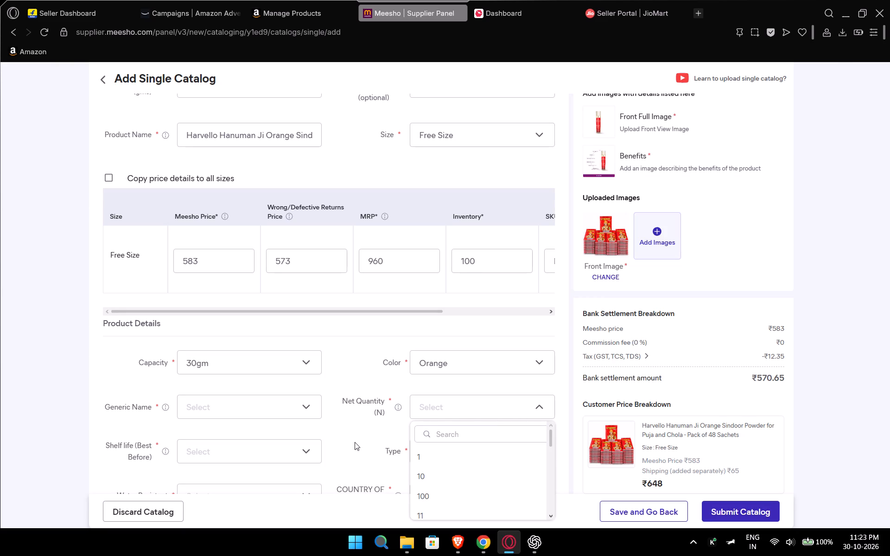
{"action": "scroll", "coordinate": [355, 442], "scroll_direction": "down", "scroll_amount": 1}
{"action": "scroll", "coordinate": [450, 469], "scroll_direction": "down", "scroll_amount": 13}
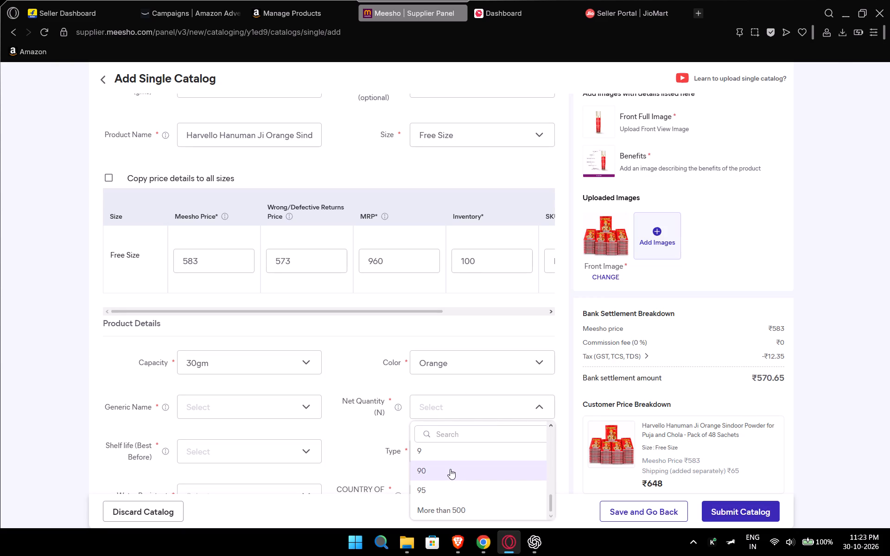
{"action": "scroll", "coordinate": [450, 469], "scroll_direction": "down", "scroll_amount": 2}
{"action": "scroll", "coordinate": [450, 469], "scroll_direction": "up", "scroll_amount": 2}
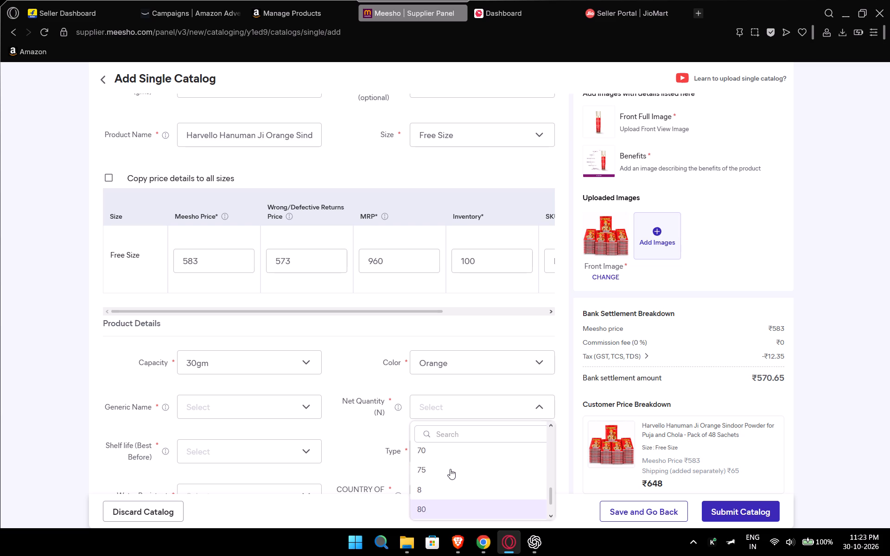
{"action": "scroll", "coordinate": [450, 469], "scroll_direction": "up", "scroll_amount": 5}
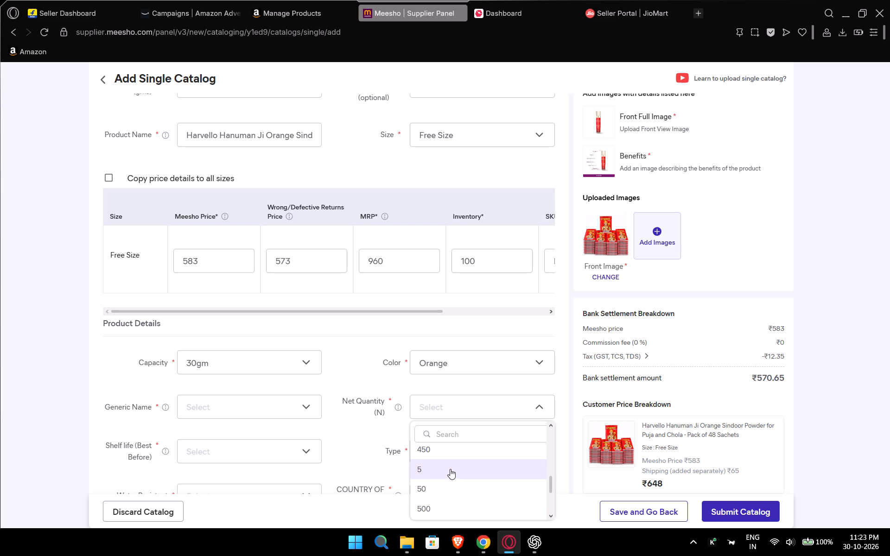
{"action": "scroll", "coordinate": [450, 469], "scroll_direction": "up", "scroll_amount": 3}
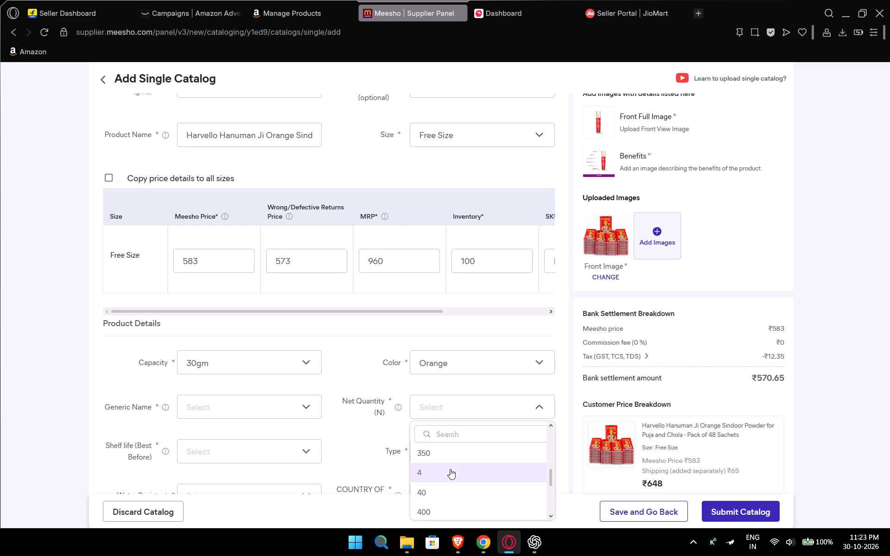
{"action": "scroll", "coordinate": [450, 469], "scroll_direction": "up", "scroll_amount": 5}
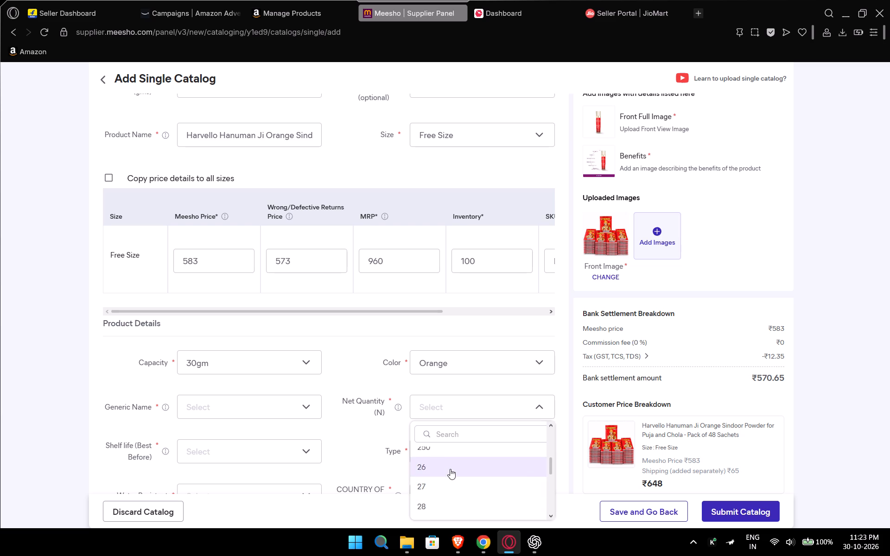
{"action": "scroll", "coordinate": [450, 469], "scroll_direction": "up", "scroll_amount": 5}
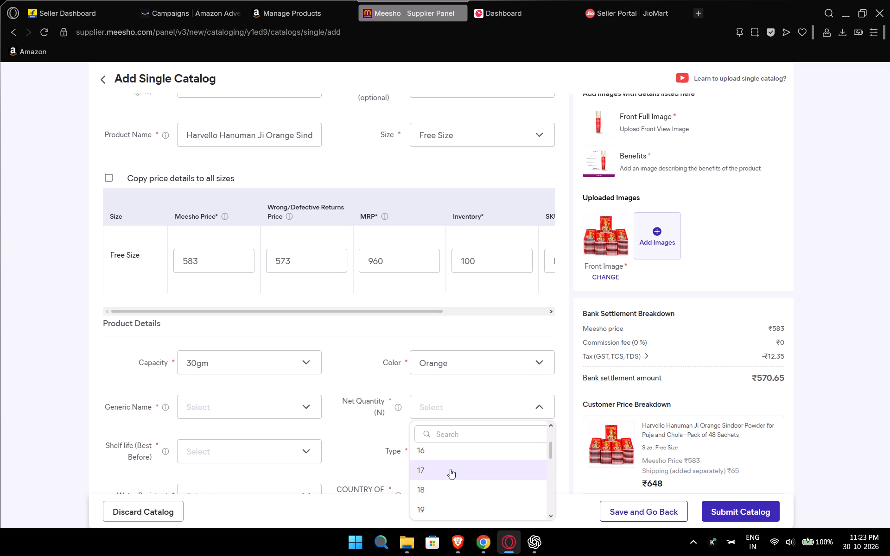
{"action": "scroll", "coordinate": [450, 469], "scroll_direction": "up", "scroll_amount": 5}
{"action": "scroll", "coordinate": [450, 469], "scroll_direction": "down", "scroll_amount": 11}
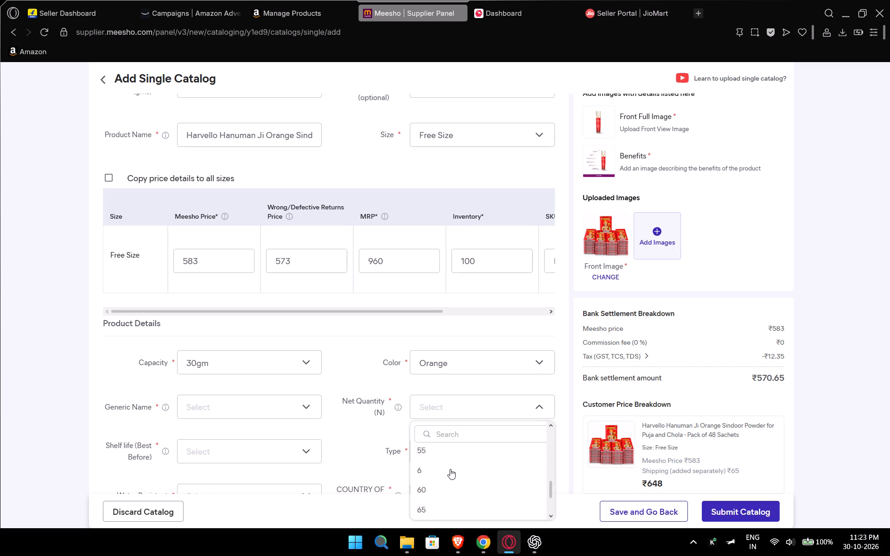
{"action": "scroll", "coordinate": [450, 469], "scroll_direction": "down", "scroll_amount": 3}
{"action": "scroll", "coordinate": [450, 469], "scroll_direction": "up", "scroll_amount": 6}
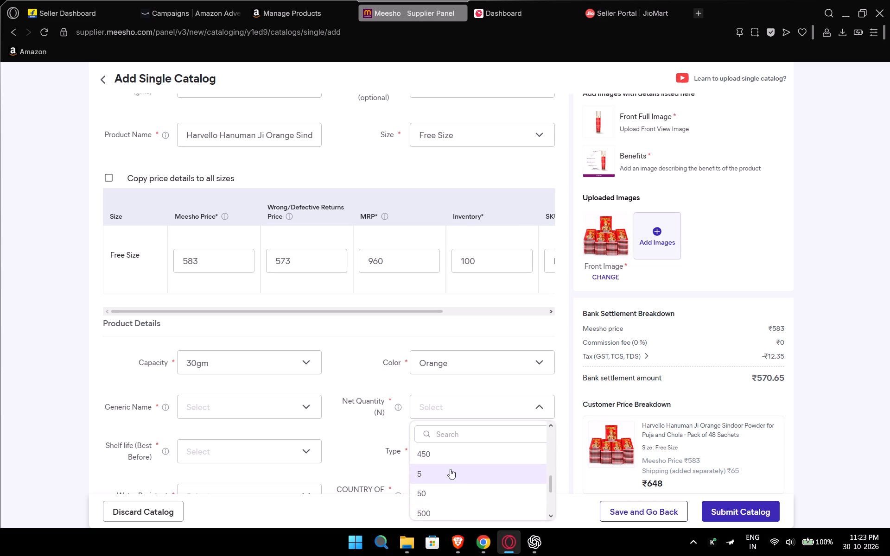
{"action": "scroll", "coordinate": [450, 469], "scroll_direction": "up", "scroll_amount": 2}
{"action": "left_click", "coordinate": [439, 471]}
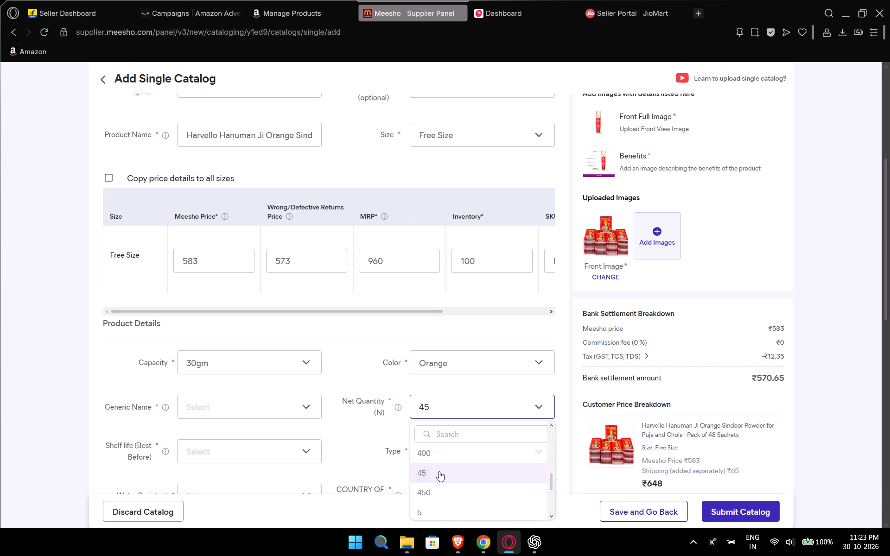
{"action": "left_click", "coordinate": [364, 445]}
Set Product 3's Generic Name to Others.
{"action": "scroll", "coordinate": [364, 445], "scroll_direction": "down", "scroll_amount": 1}
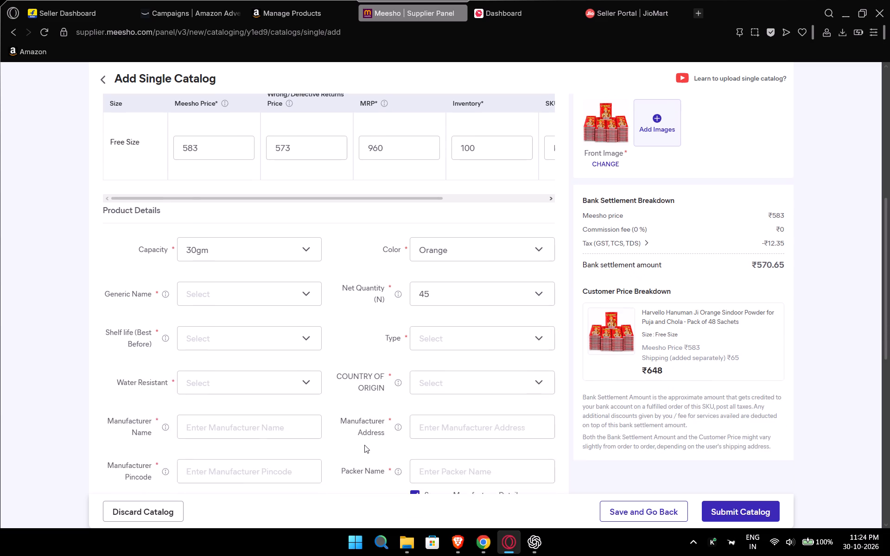
{"action": "scroll", "coordinate": [364, 445], "scroll_direction": "down", "scroll_amount": 1}
{"action": "left_click", "coordinate": [265, 288]}
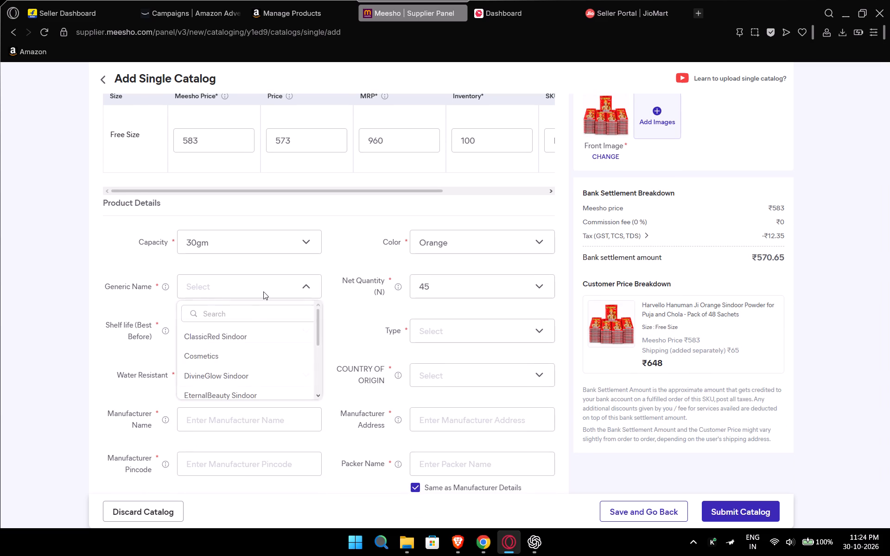
{"action": "scroll", "coordinate": [220, 368], "scroll_direction": "down", "scroll_amount": 11}
{"action": "scroll", "coordinate": [220, 368], "scroll_direction": "up", "scroll_amount": 1}
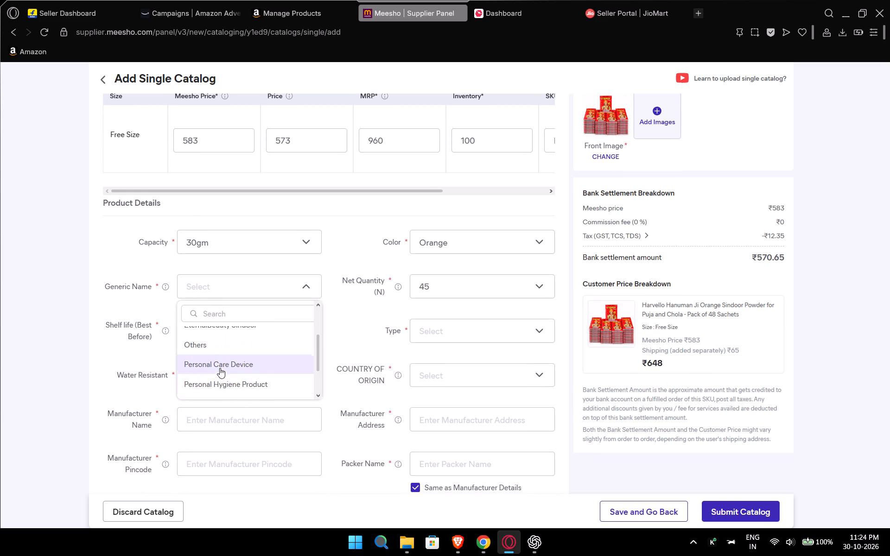
{"action": "left_click", "coordinate": [202, 344]}
Switch to Product 2 and set its Generic Name to Others.
{"action": "scroll", "coordinate": [344, 303], "scroll_direction": "up", "scroll_amount": 5}
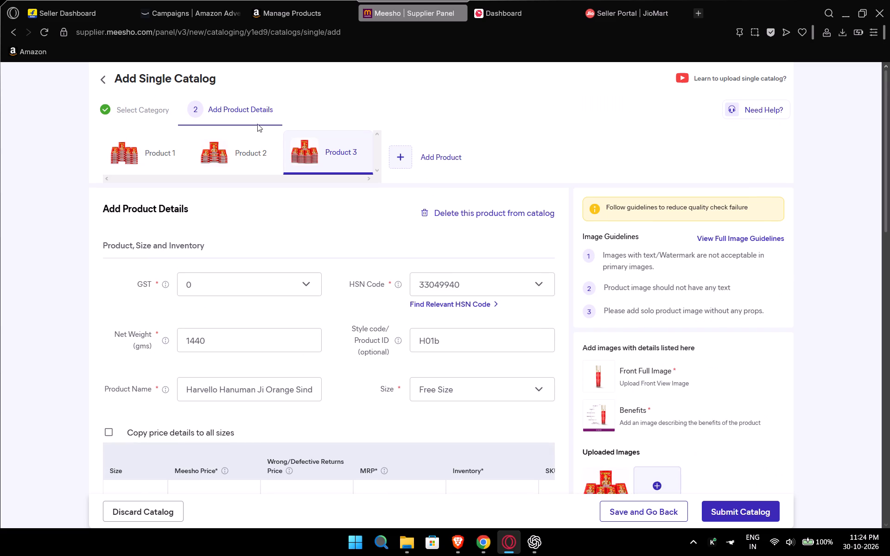
{"action": "left_click", "coordinate": [220, 144]}
{"action": "scroll", "coordinate": [356, 351], "scroll_direction": "down", "scroll_amount": 5}
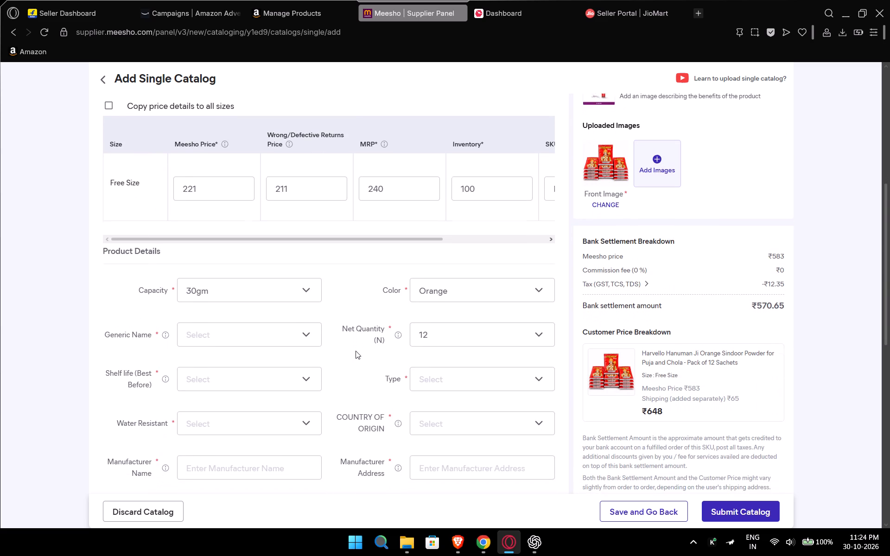
{"action": "scroll", "coordinate": [356, 351], "scroll_direction": "down", "scroll_amount": 1}
{"action": "left_click", "coordinate": [288, 335]}
{"action": "scroll", "coordinate": [233, 414], "scroll_direction": "down", "scroll_amount": 1}
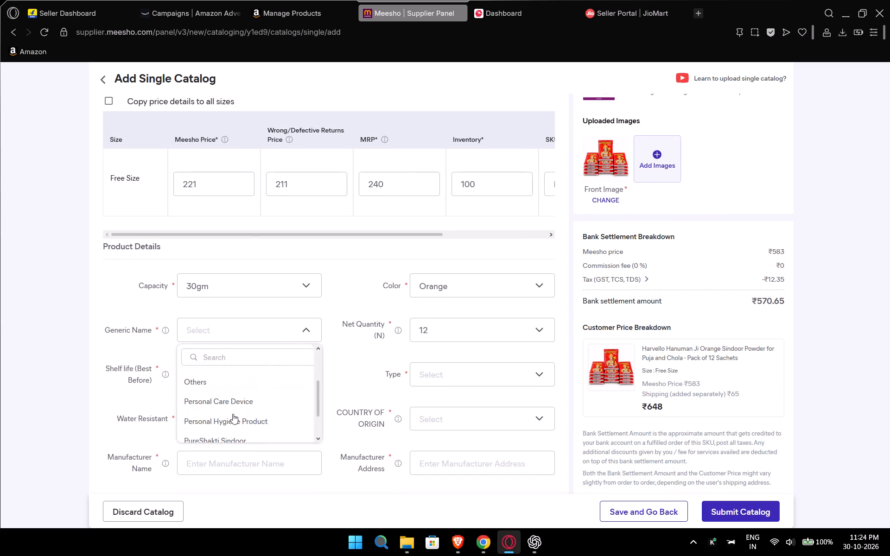
{"action": "left_click", "coordinate": [206, 387]}
Switch to Codex to check the sindoor packs' attribute table, and return to the Meesho catalog form.
{"action": "key", "text": "alt+Tab"}
{"action": "key", "text": "alt+Tab"}
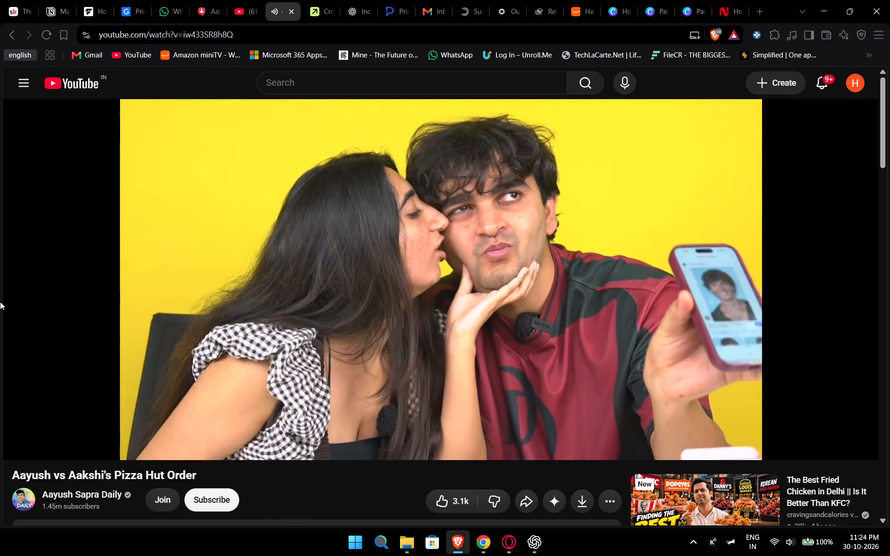
{"action": "key", "text": "alt+Tab"}
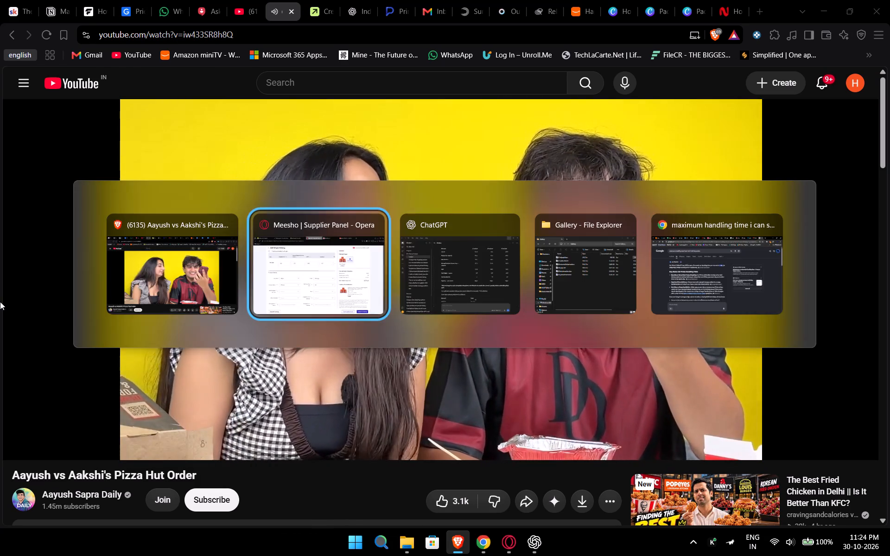
{"action": "key", "text": "alt+Tab"}
{"action": "key", "text": "alt+Tab"}
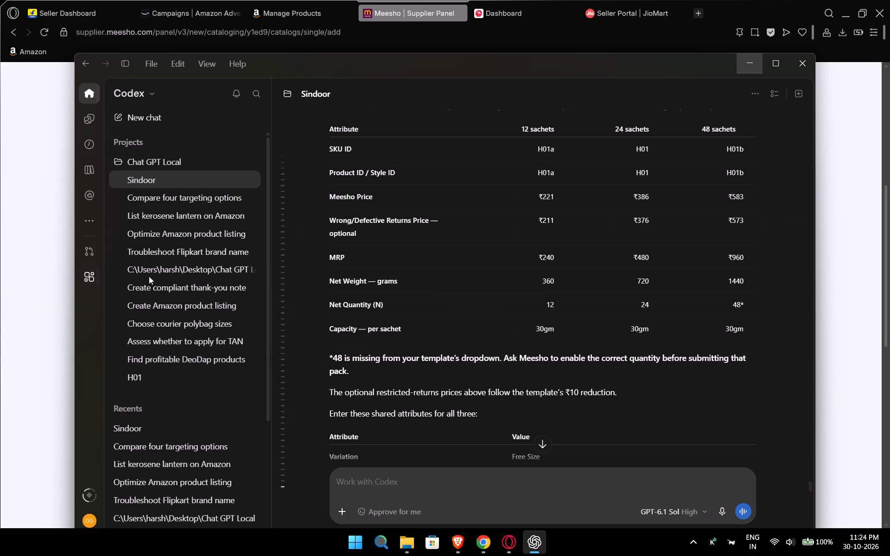
{"action": "left_click", "coordinate": [413, 286]}
{"action": "key", "text": "alt+Tab"}
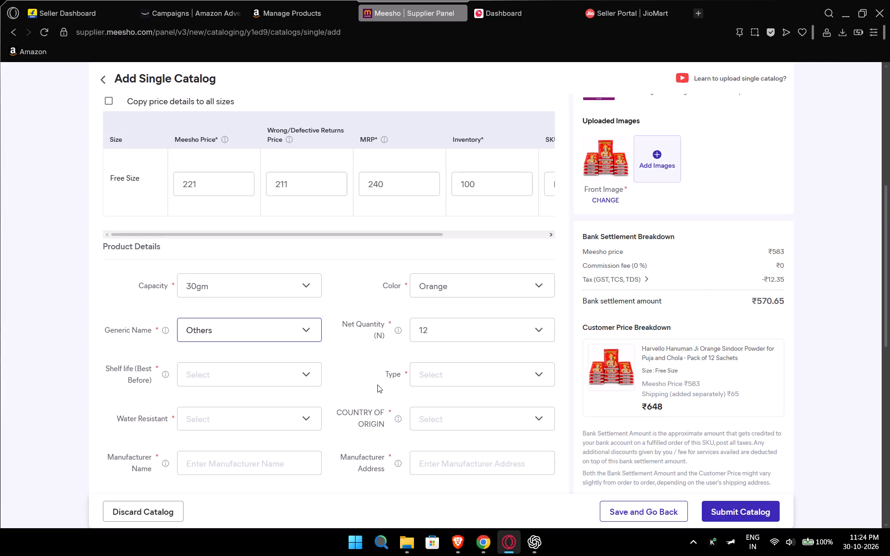
Set Product 2's Shelf life (Best Before) to 12 Months.
{"action": "left_click", "coordinate": [377, 385]}
{"action": "scroll", "coordinate": [377, 385], "scroll_direction": "down", "scroll_amount": 2}
{"action": "left_click", "coordinate": [267, 292]}
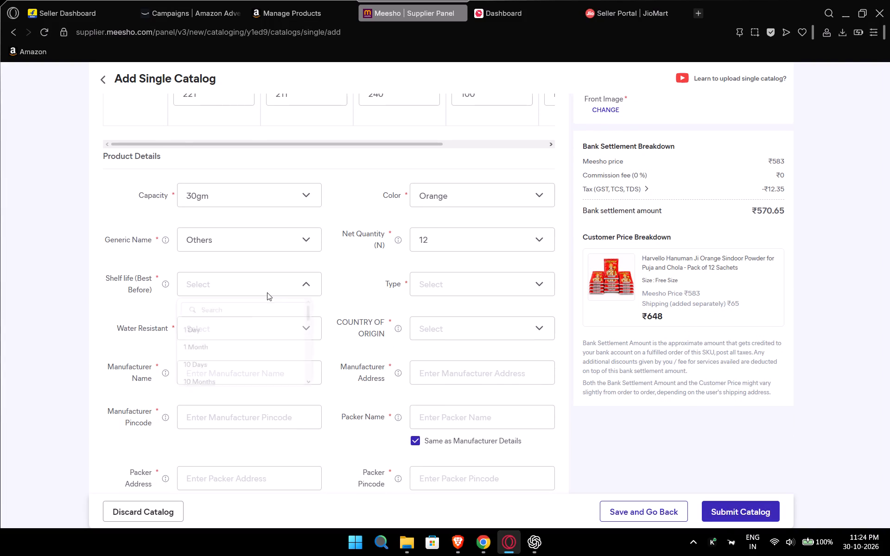
{"action": "scroll", "coordinate": [217, 356], "scroll_direction": "down", "scroll_amount": 3}
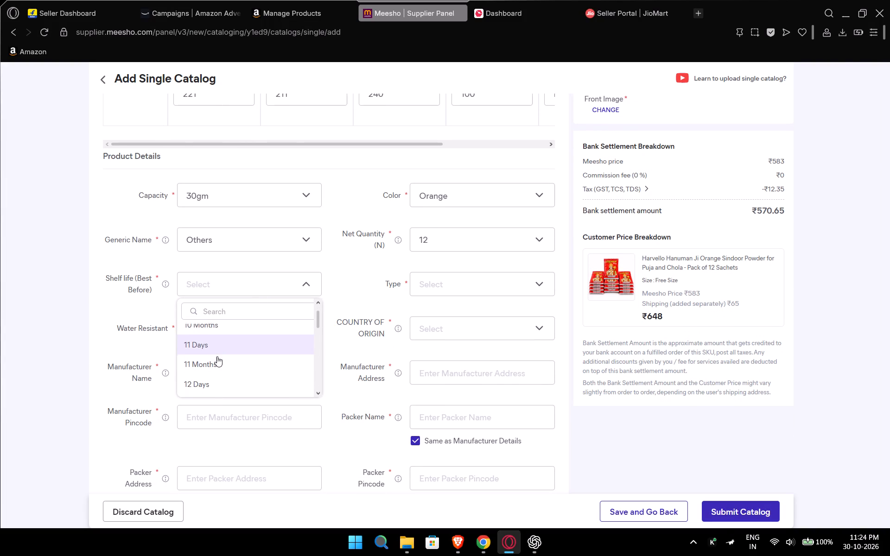
{"action": "scroll", "coordinate": [217, 356], "scroll_direction": "down", "scroll_amount": 2}
{"action": "left_click", "coordinate": [223, 359]}
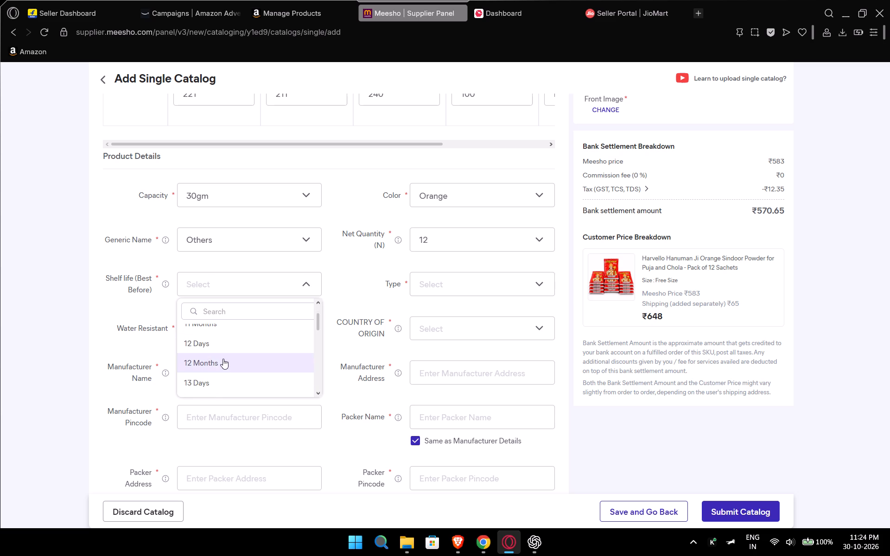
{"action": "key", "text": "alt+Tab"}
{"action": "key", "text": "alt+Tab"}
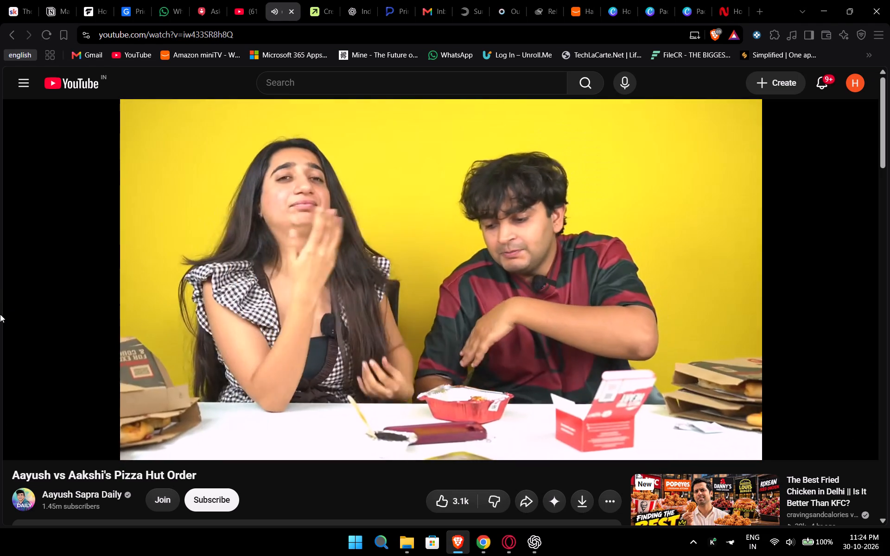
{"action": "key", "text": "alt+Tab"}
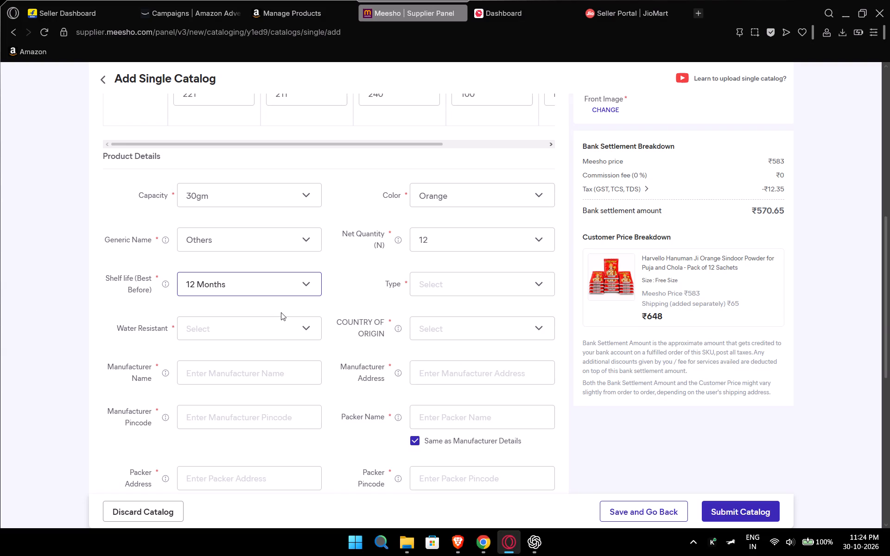
{"action": "left_click", "coordinate": [444, 287]}
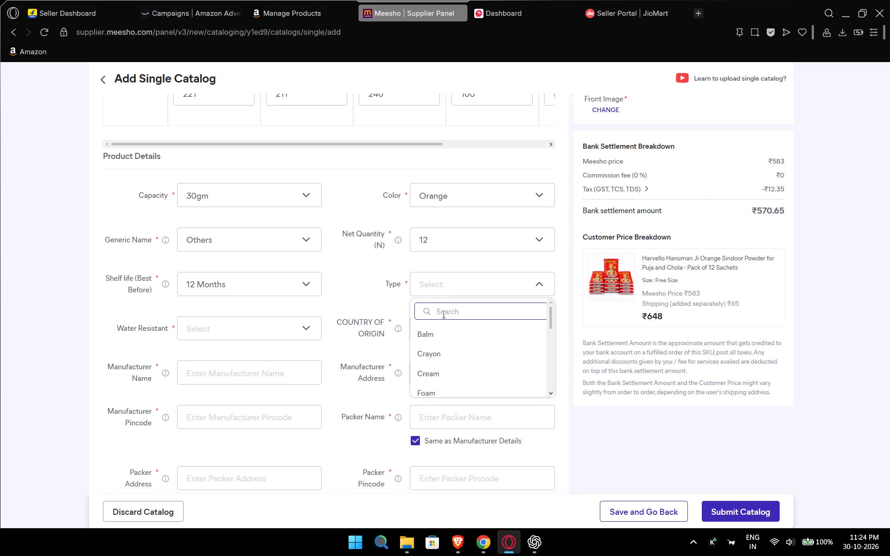
{"action": "left_click", "coordinate": [443, 314]}
{"action": "type", "text": "sind"}
{"action": "key", "text": "BackSpace"}
{"action": "key", "text": "BackSpace"}
{"action": "key", "text": "BackSpace"}
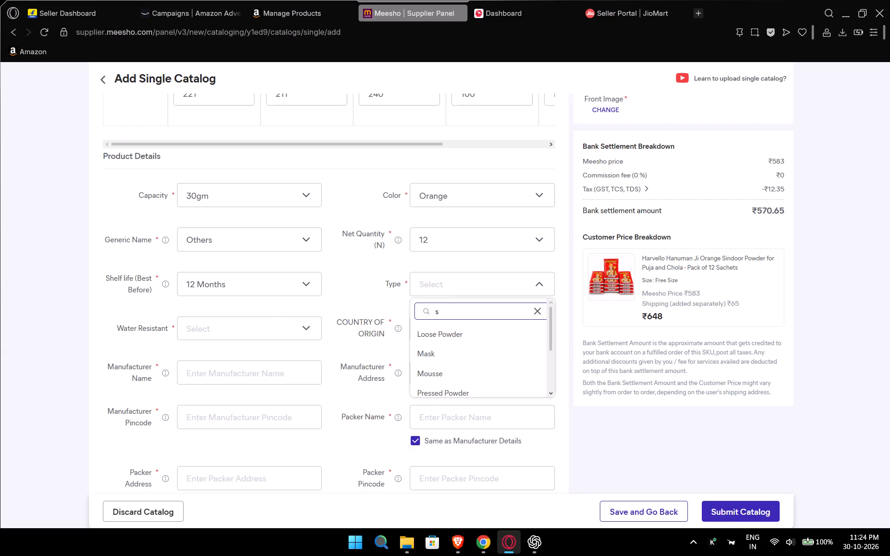
{"action": "key", "text": "BackSpace"}
{"action": "type", "text": "pow"}
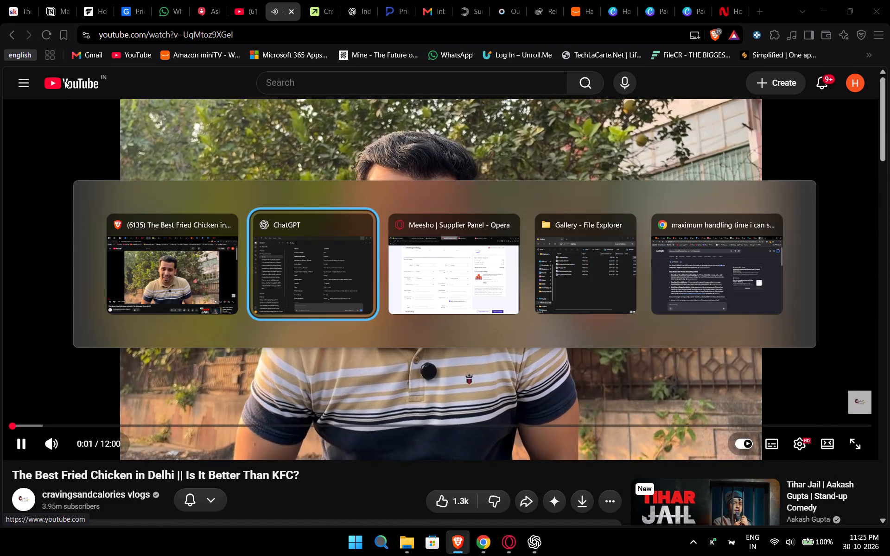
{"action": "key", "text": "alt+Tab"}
{"action": "left_click", "coordinate": [367, 297]}
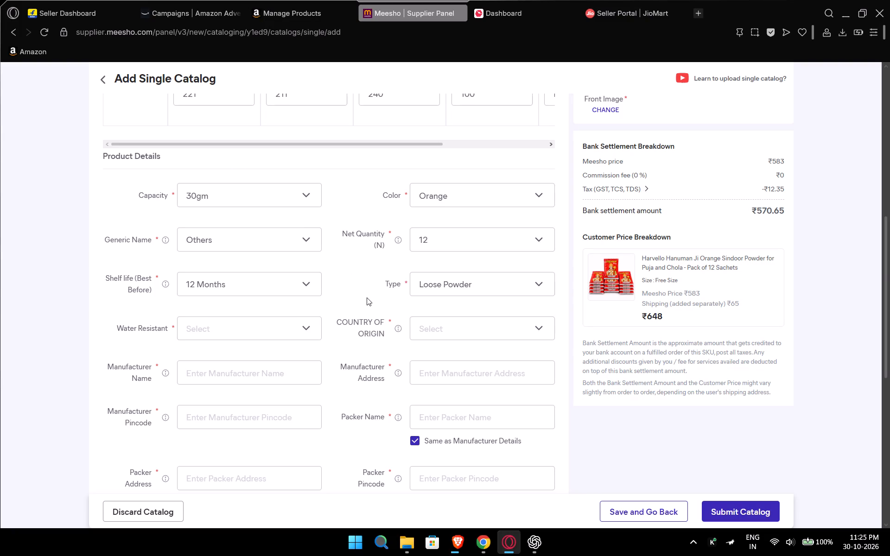
Set Product 2's Water Resistant attribute to No and its Country of Origin to India.
{"action": "scroll", "coordinate": [367, 297], "scroll_direction": "down", "scroll_amount": 1}
{"action": "left_click", "coordinate": [253, 262]}
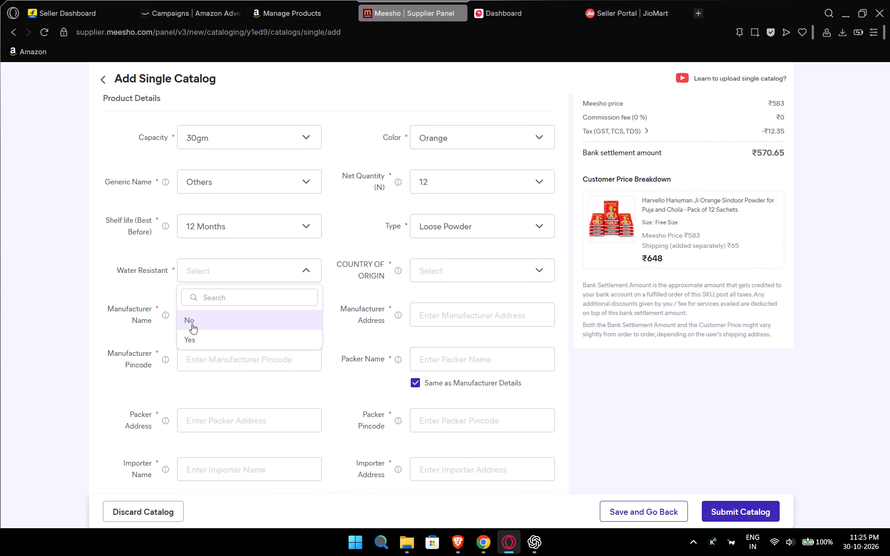
{"action": "left_click", "coordinate": [192, 324]}
{"action": "left_click", "coordinate": [450, 278]}
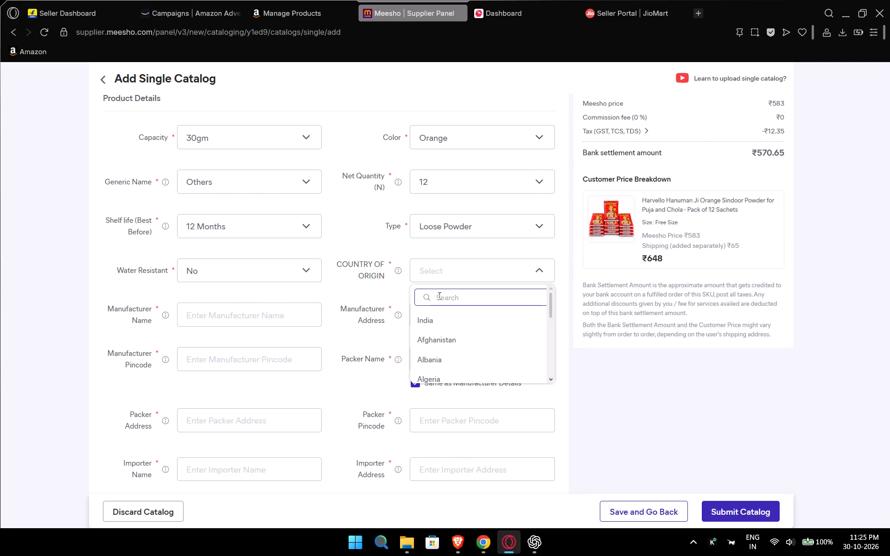
{"action": "left_click", "coordinate": [439, 296]}
{"action": "left_click", "coordinate": [437, 323]}
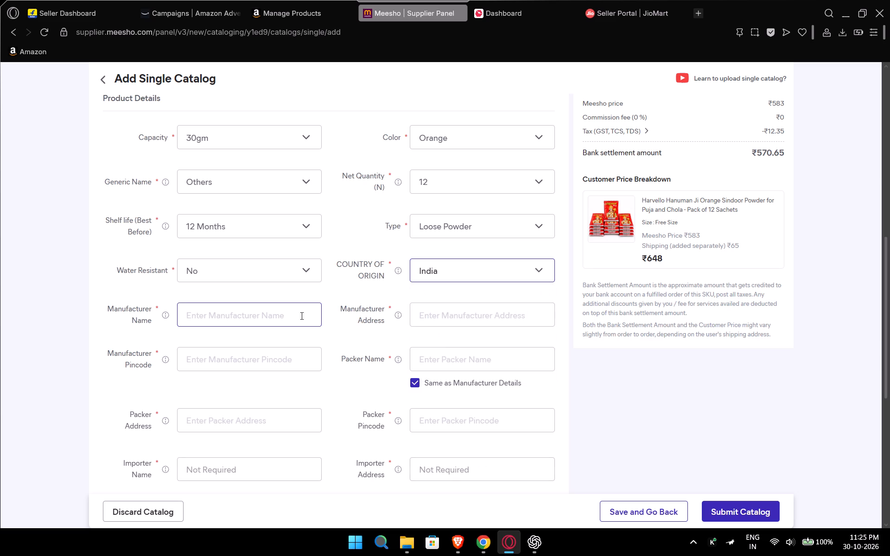
Enter Harvello as Product 2's Manufacturer Name and fill in the Manufacturer Pincode.
{"action": "left_click", "coordinate": [286, 311]}
{"action": "type", "text": "Hare"}
{"action": "key", "text": "BackSpace"}
{"action": "type", "text": "vello"}
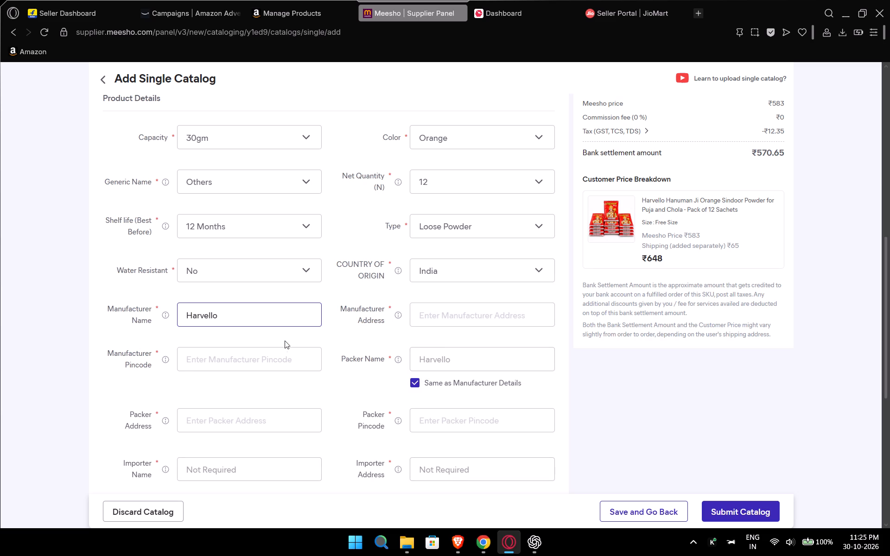
{"action": "left_click", "coordinate": [281, 354]}
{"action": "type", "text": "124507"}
{"action": "left_click", "coordinate": [290, 391]}
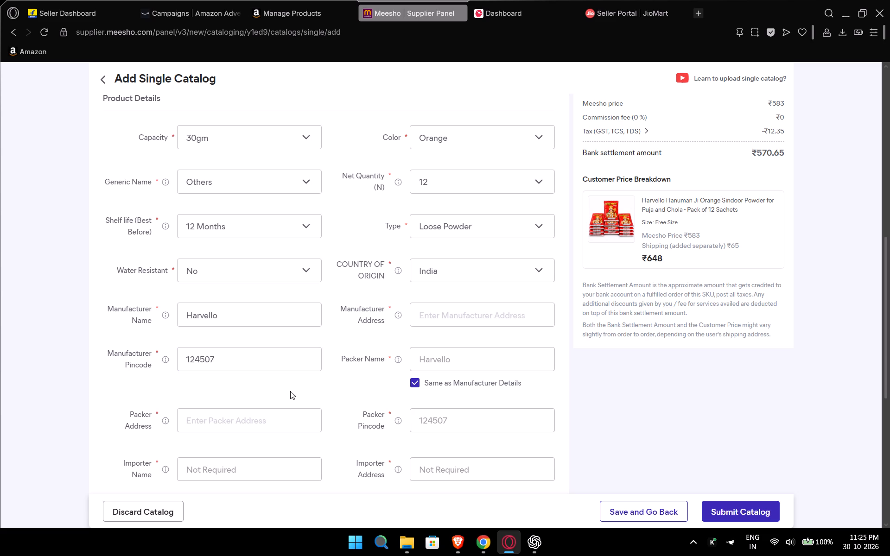
Enter the manufacturer's city and state in Product 2's Manufacturer Address.
{"action": "left_click", "coordinate": [451, 317]}
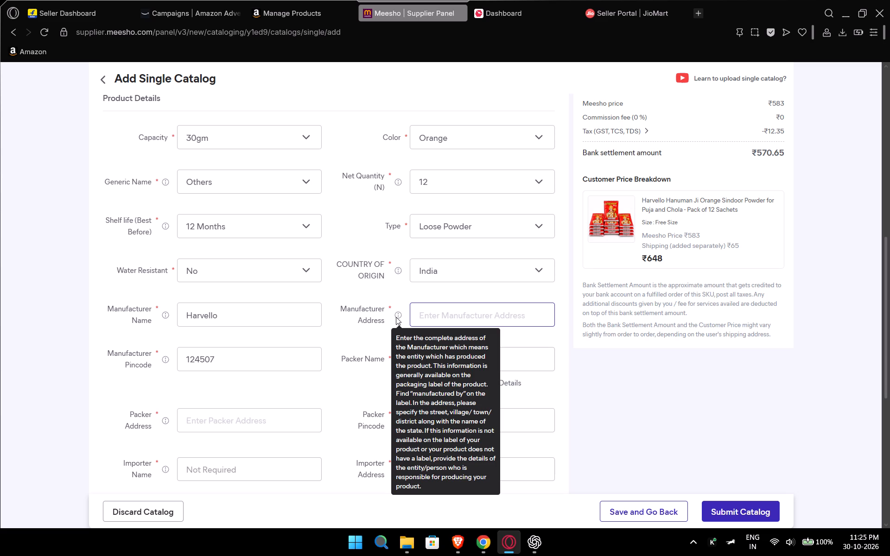
{"action": "left_click", "coordinate": [451, 312]}
{"action": "type", "text": "Bahadurgarh"}
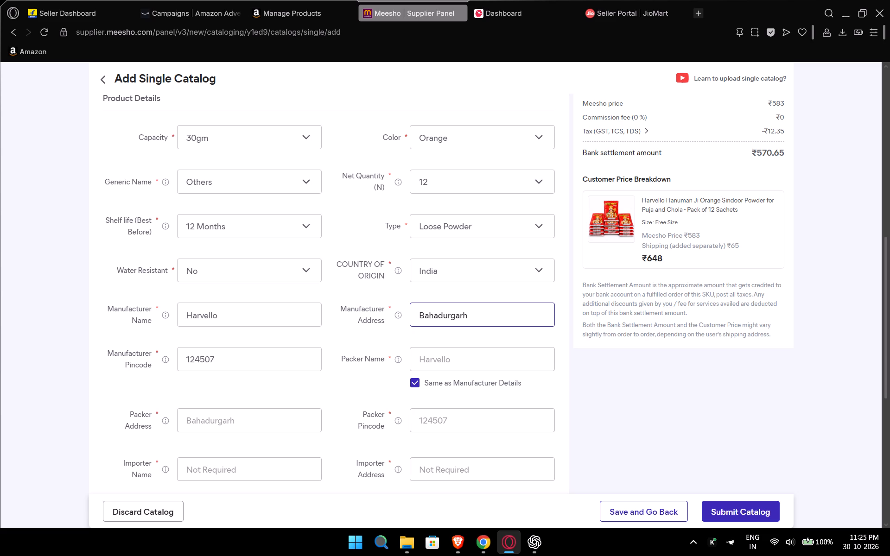
{"action": "left_click", "coordinate": [418, 316]}
{"action": "left_click", "coordinate": [405, 338]}
{"action": "scroll", "coordinate": [381, 341], "scroll_direction": "down", "scroll_amount": 2}
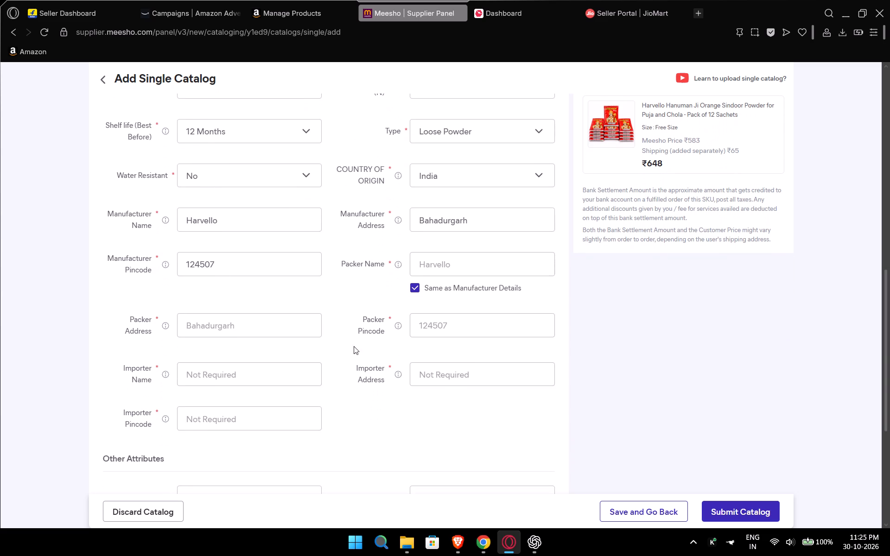
{"action": "left_click", "coordinate": [241, 373]}
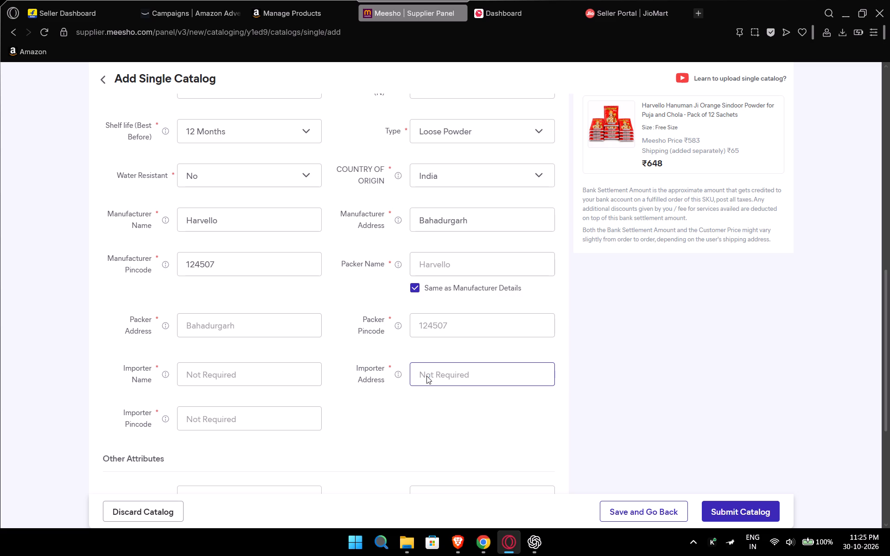
{"action": "left_click", "coordinate": [426, 376]}
{"action": "scroll", "coordinate": [364, 420], "scroll_direction": "up", "scroll_amount": 1}
{"action": "left_click", "coordinate": [473, 267]}
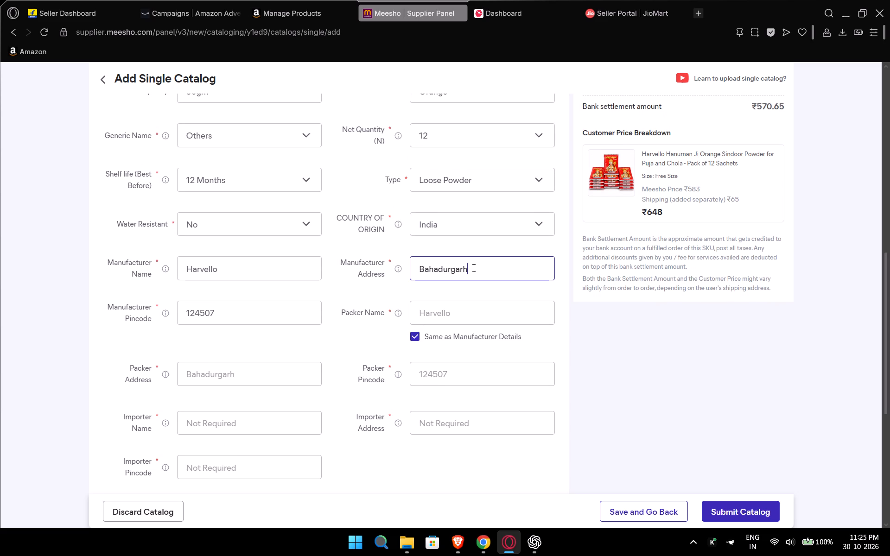
{"action": "type", "text": ", Haryana"}
{"action": "left_click", "coordinate": [364, 341]}
Set Product 2's Concern to No Concern under Other Attributes.
{"action": "scroll", "coordinate": [364, 341], "scroll_direction": "down", "scroll_amount": 1}
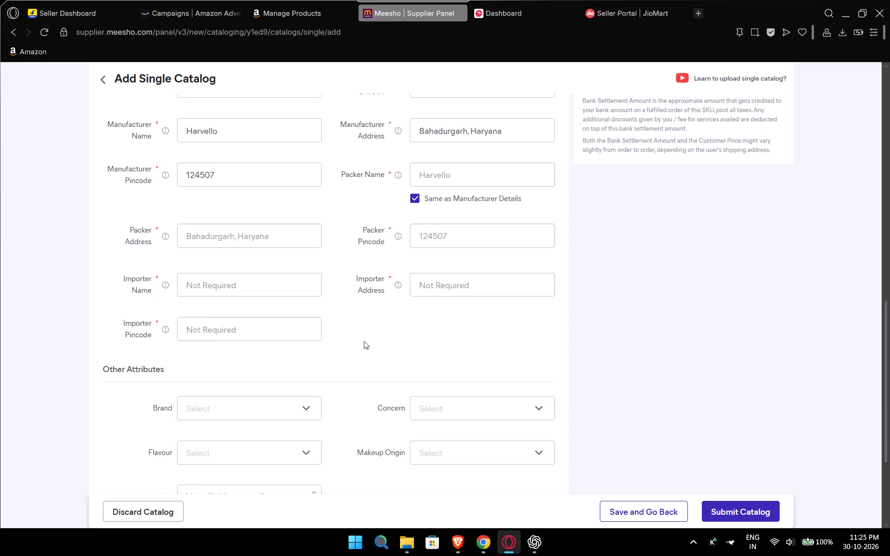
{"action": "scroll", "coordinate": [364, 341], "scroll_direction": "down", "scroll_amount": 3}
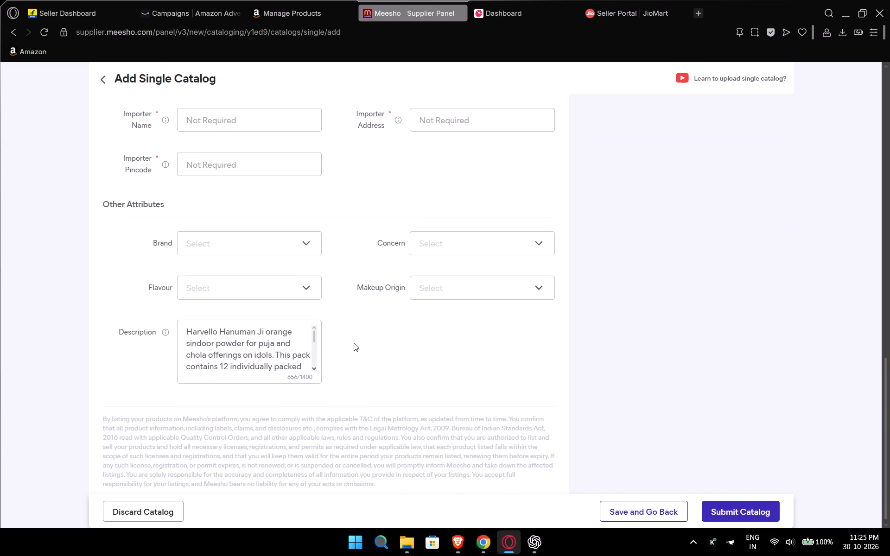
{"action": "scroll", "coordinate": [354, 343], "scroll_direction": "down", "scroll_amount": 1}
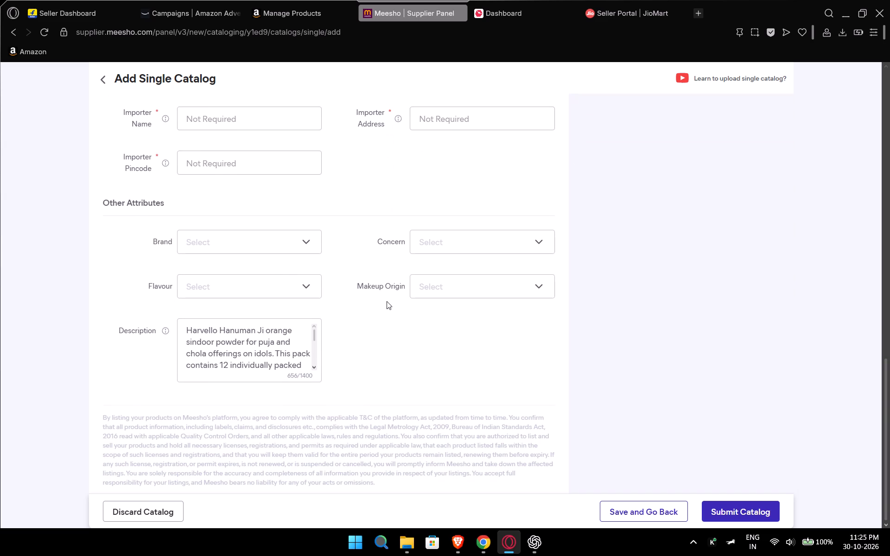
{"action": "left_click", "coordinate": [439, 249]}
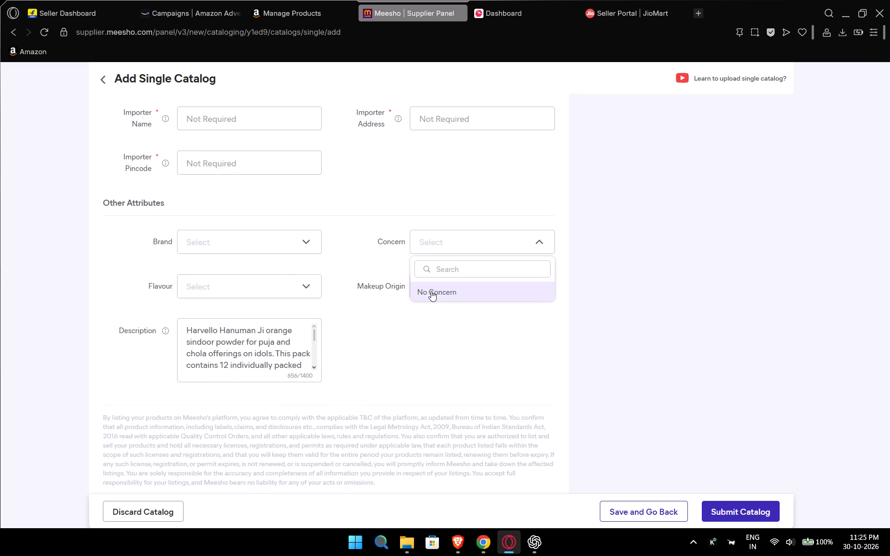
{"action": "left_click", "coordinate": [431, 291]}
{"action": "left_click", "coordinate": [356, 269]}
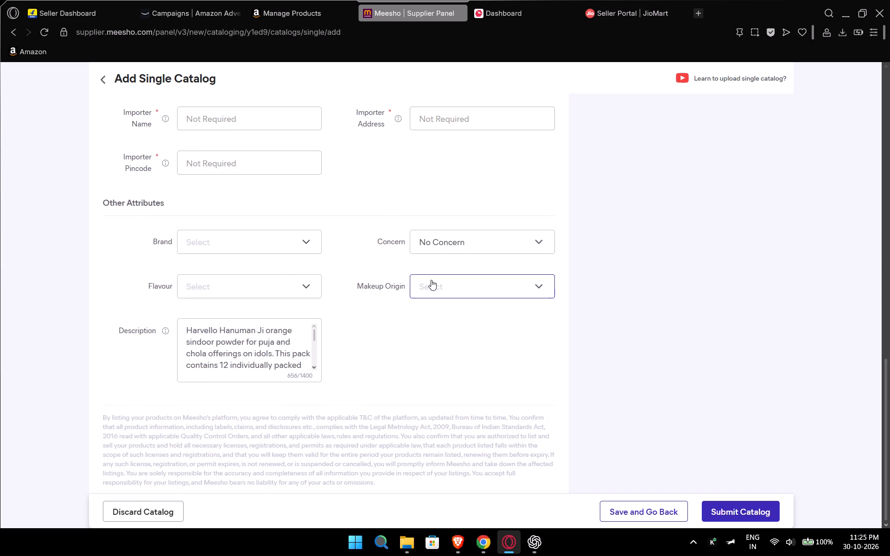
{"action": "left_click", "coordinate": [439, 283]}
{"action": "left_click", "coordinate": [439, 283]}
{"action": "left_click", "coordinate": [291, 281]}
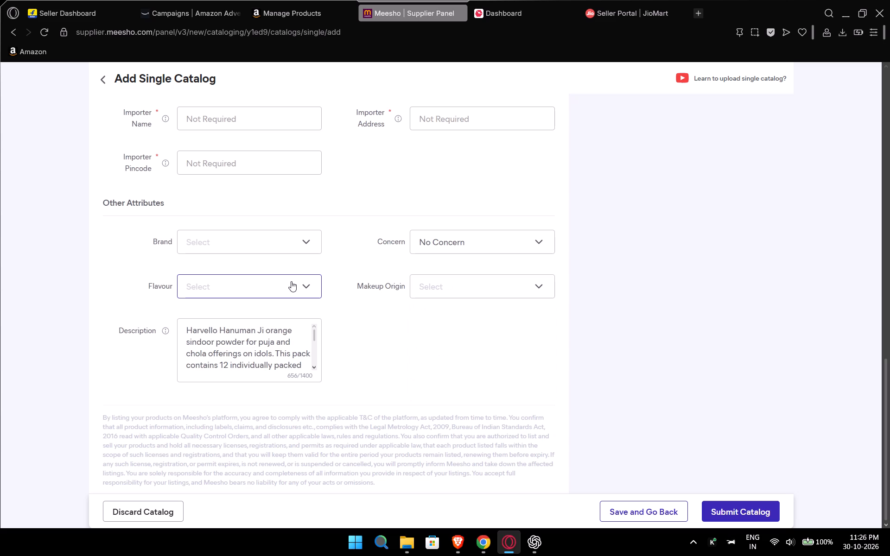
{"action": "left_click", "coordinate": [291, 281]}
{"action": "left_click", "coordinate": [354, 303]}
Open Product 1 and set its Shelf life (Best Before) to 12 Months.
{"action": "scroll", "coordinate": [354, 303], "scroll_direction": "up", "scroll_amount": 6}
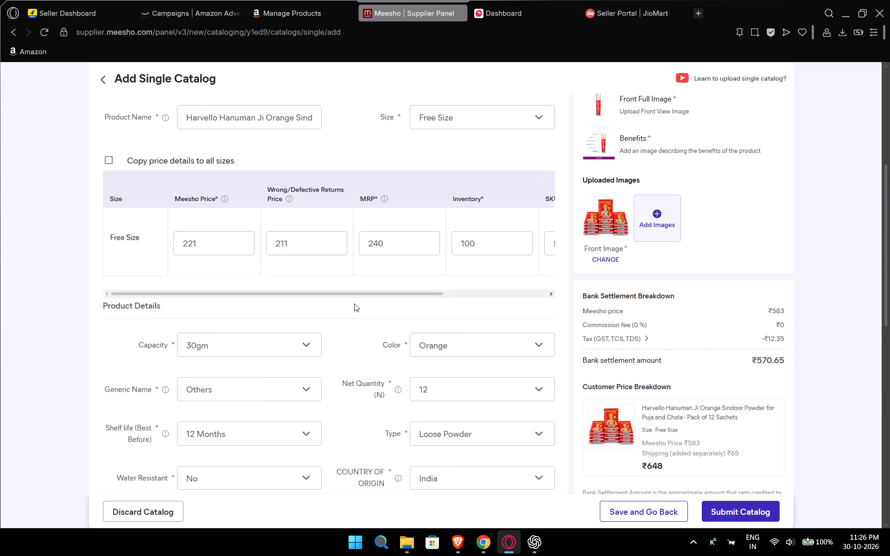
{"action": "scroll", "coordinate": [354, 303], "scroll_direction": "up", "scroll_amount": 3}
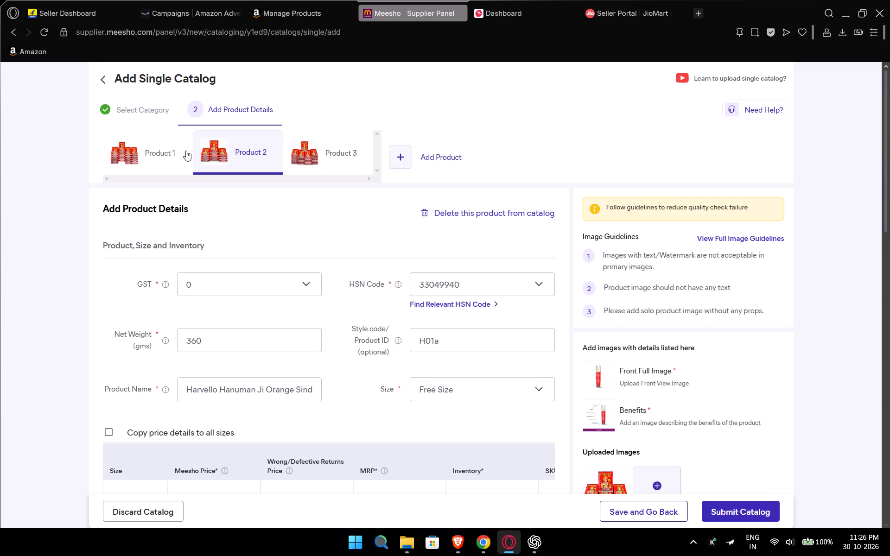
{"action": "left_click", "coordinate": [186, 151]}
{"action": "scroll", "coordinate": [319, 263], "scroll_direction": "down", "scroll_amount": 2}
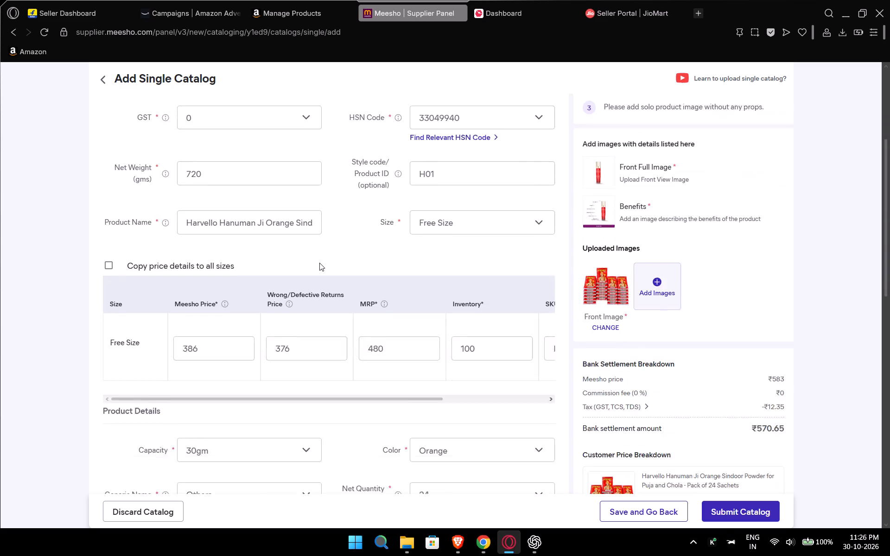
{"action": "scroll", "coordinate": [319, 263], "scroll_direction": "down", "scroll_amount": 5}
{"action": "left_click", "coordinate": [290, 208]}
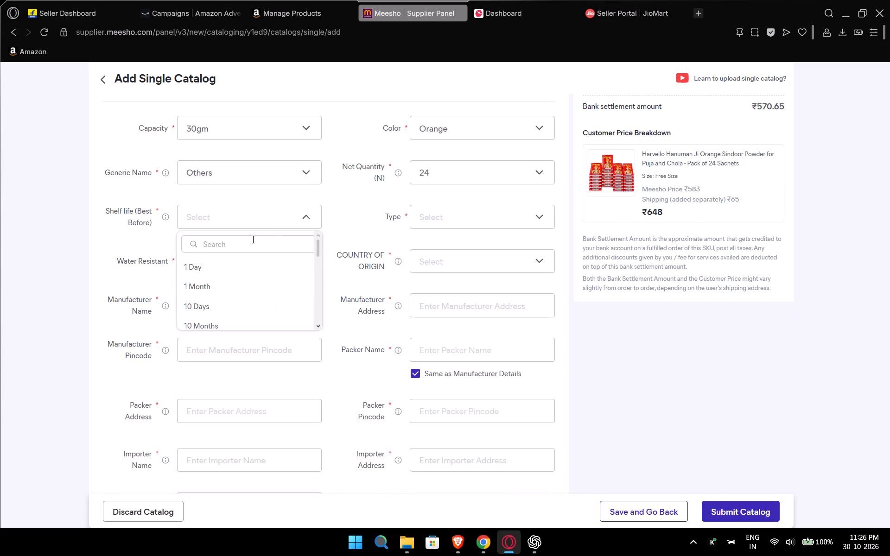
{"action": "scroll", "coordinate": [222, 289], "scroll_direction": "down", "scroll_amount": 3}
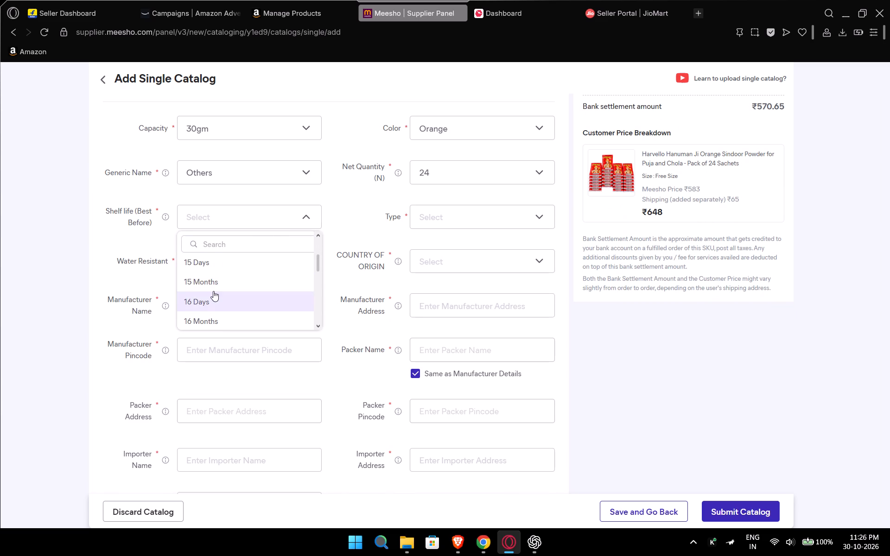
{"action": "scroll", "coordinate": [213, 291], "scroll_direction": "up", "scroll_amount": 3}
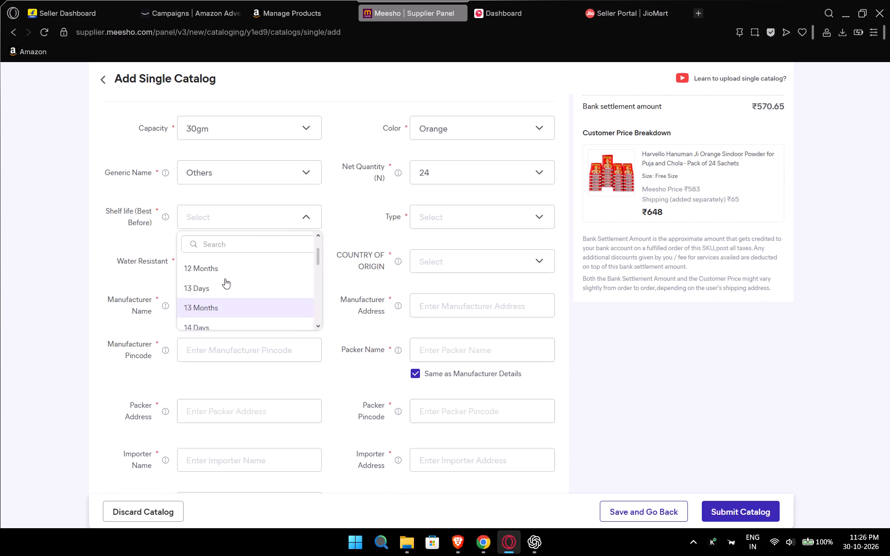
{"action": "scroll", "coordinate": [225, 278], "scroll_direction": "up", "scroll_amount": 1}
{"action": "left_click", "coordinate": [213, 279]}
Set Product 1's Type to Loose Powder under Product Details.
{"action": "left_click", "coordinate": [464, 215]}
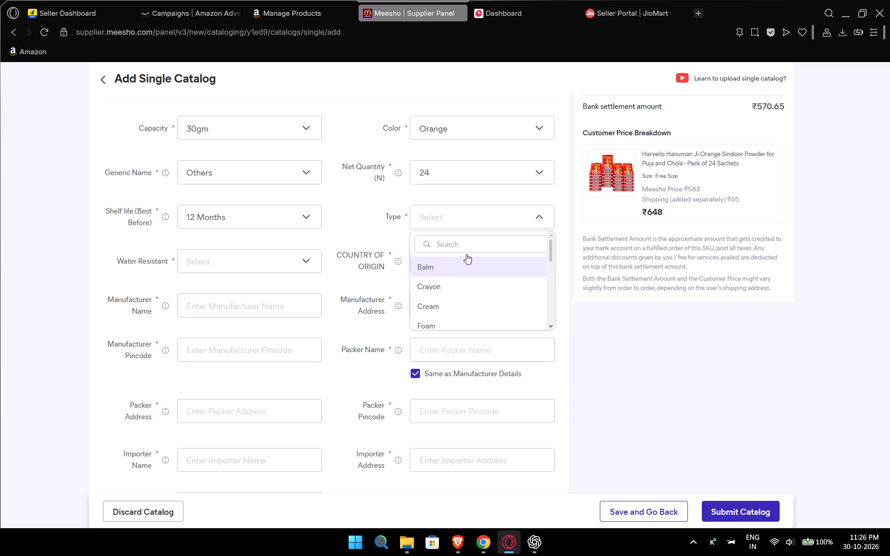
{"action": "left_click", "coordinate": [477, 244]}
{"action": "type", "text": "pow"}
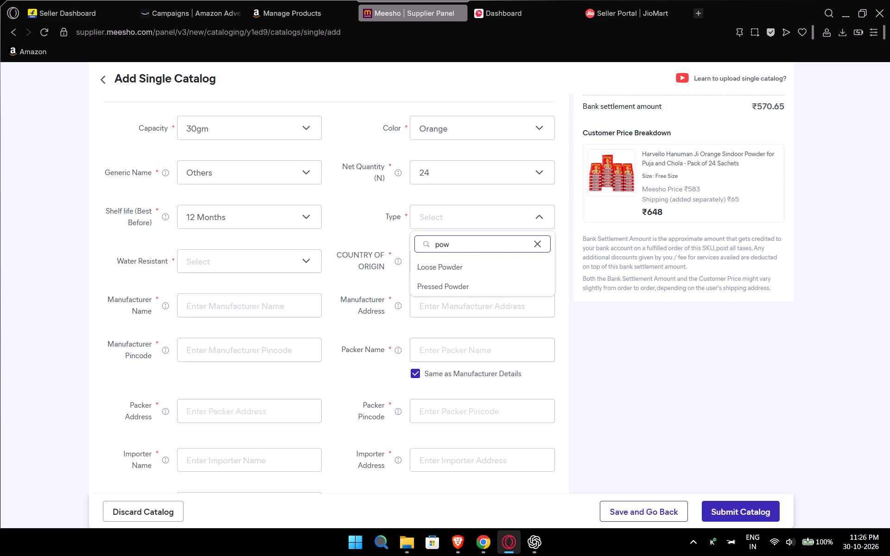
{"action": "left_click", "coordinate": [470, 264]}
Set Product 1's Water Resistant attribute to No and its Country of Origin to India.
{"action": "left_click", "coordinate": [275, 267]}
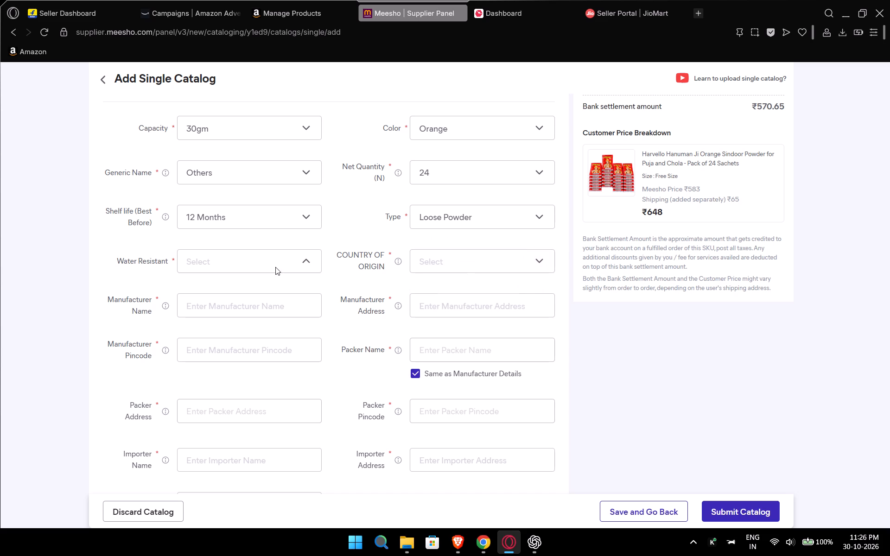
{"action": "left_click", "coordinate": [219, 298]}
{"action": "left_click", "coordinate": [222, 308]}
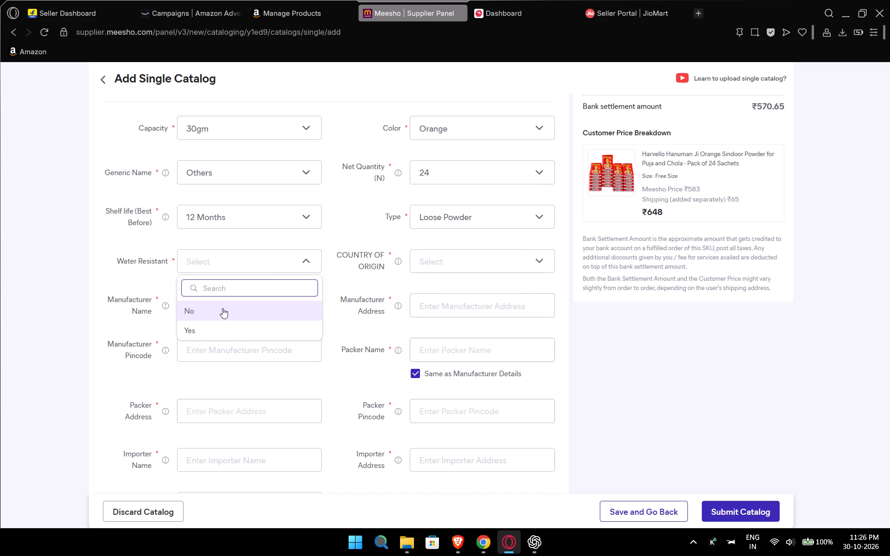
{"action": "left_click", "coordinate": [429, 257]}
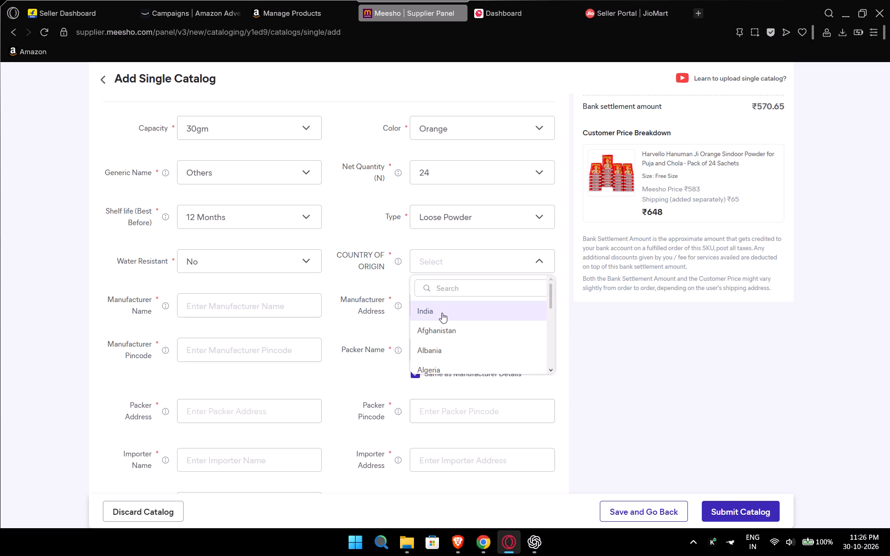
{"action": "left_click", "coordinate": [442, 313]}
Enter Harvello as Product 1's Manufacturer Name and fill in the Manufacturer Pincode.
{"action": "left_click", "coordinate": [305, 314]}
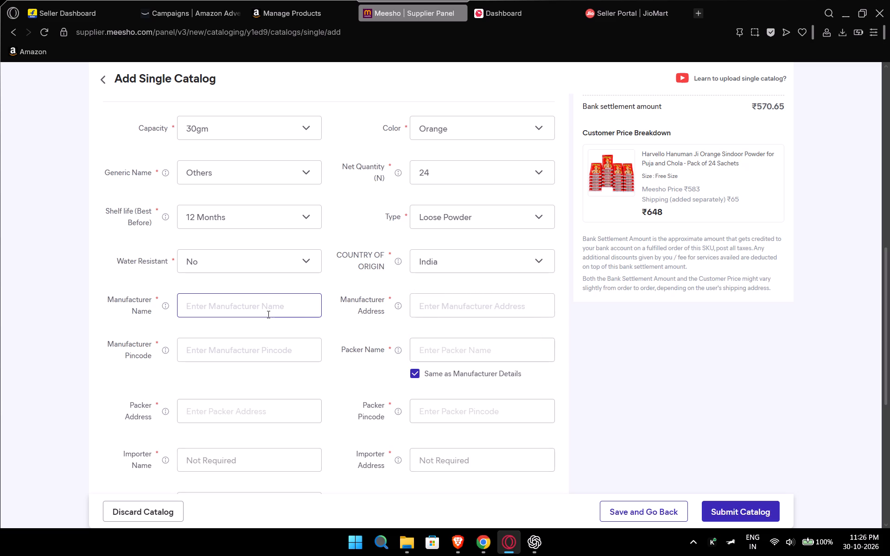
{"action": "type", "text": "Harvello"}
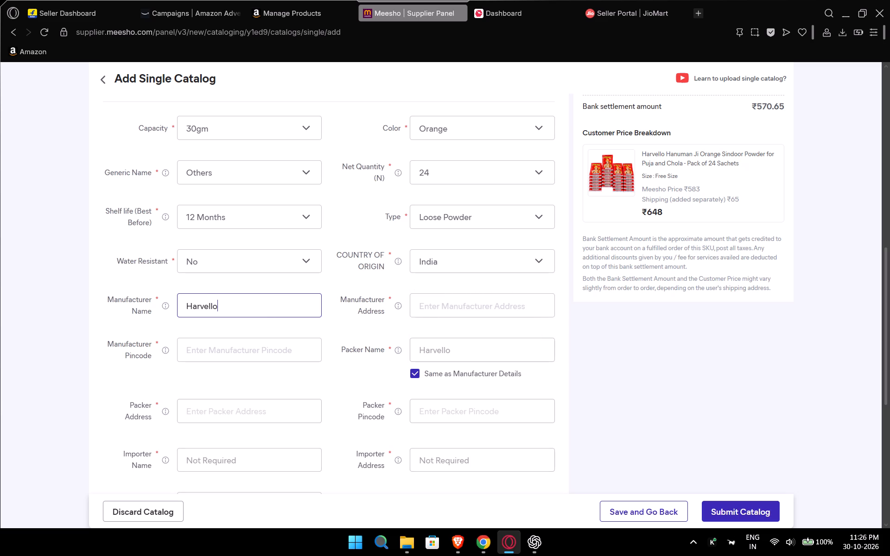
{"action": "left_click", "coordinate": [246, 347]}
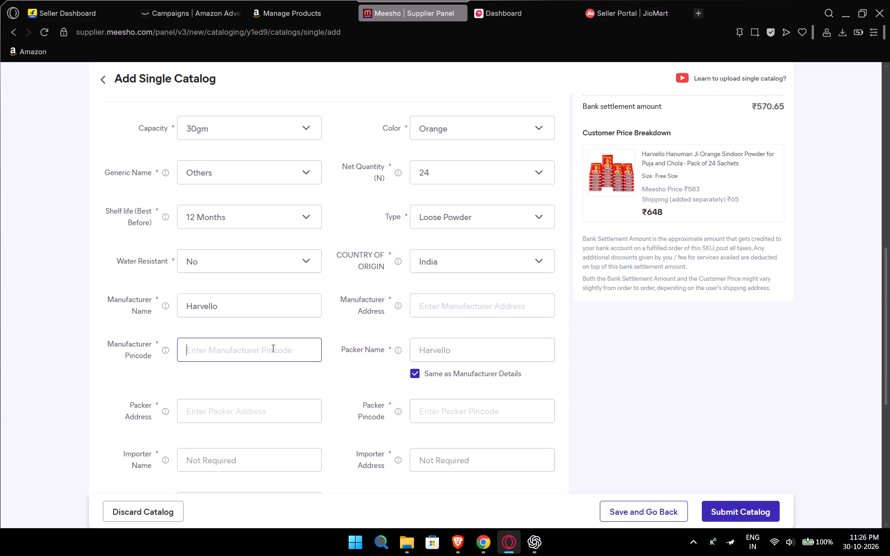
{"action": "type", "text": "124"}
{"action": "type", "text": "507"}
Enter the manufacturer's city and state in Product 1's Manufacturer Address.
{"action": "left_click", "coordinate": [448, 304]}
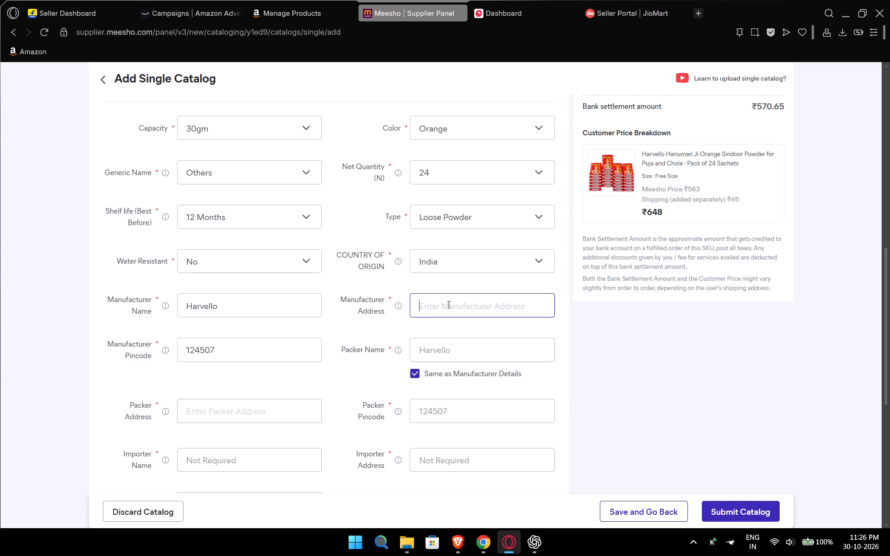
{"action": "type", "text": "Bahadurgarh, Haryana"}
{"action": "left_click", "coordinate": [378, 365]}
Review Product 1's packer and importer details, Other Attributes and description for missing entries.
{"action": "scroll", "coordinate": [378, 365], "scroll_direction": "down", "scroll_amount": 1}
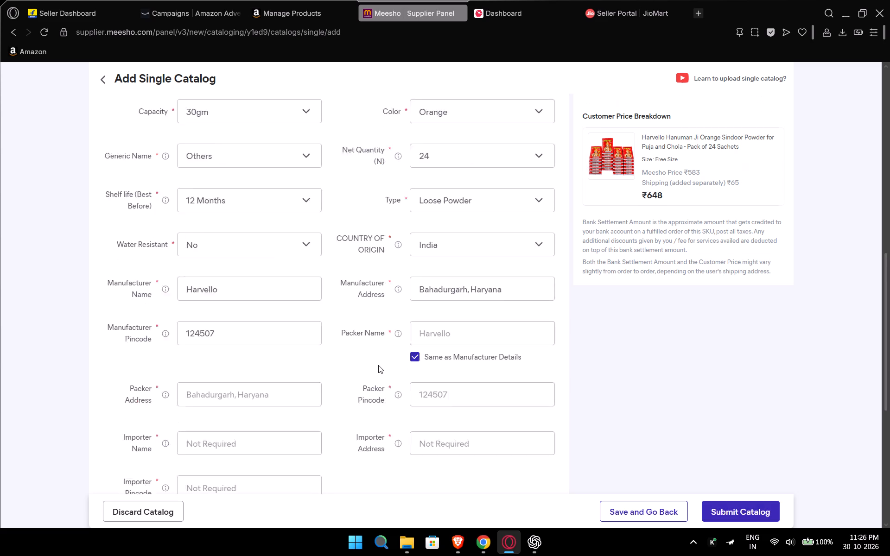
{"action": "scroll", "coordinate": [378, 365], "scroll_direction": "down", "scroll_amount": 5}
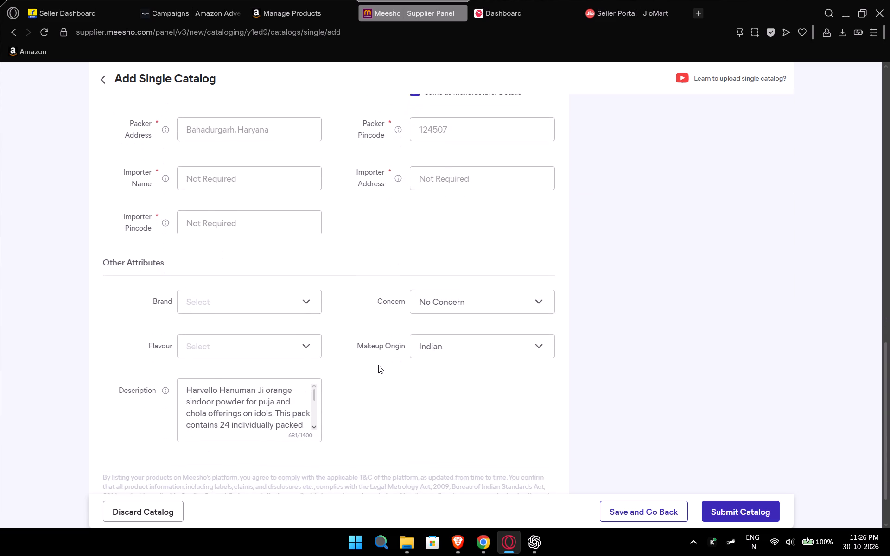
{"action": "scroll", "coordinate": [378, 365], "scroll_direction": "down", "scroll_amount": 1}
{"action": "scroll", "coordinate": [370, 357], "scroll_direction": "up", "scroll_amount": 1}
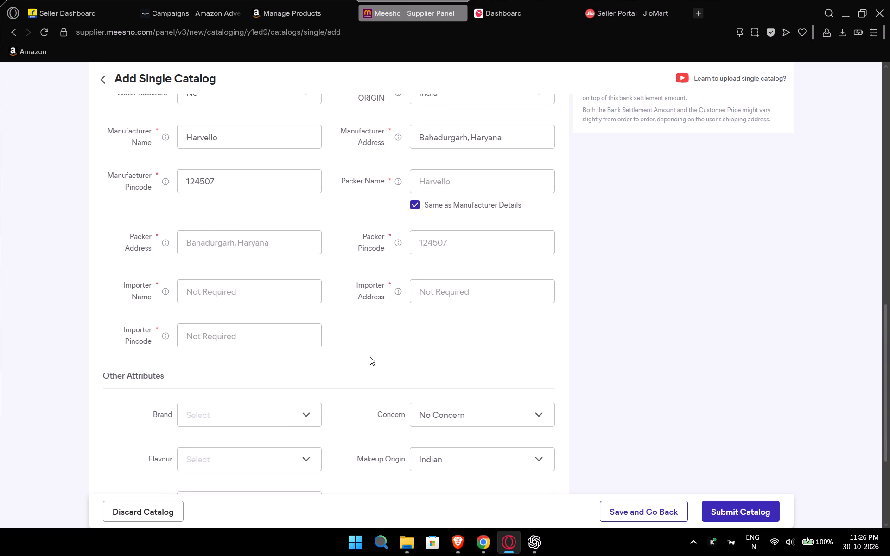
{"action": "scroll", "coordinate": [370, 357], "scroll_direction": "up", "scroll_amount": 6}
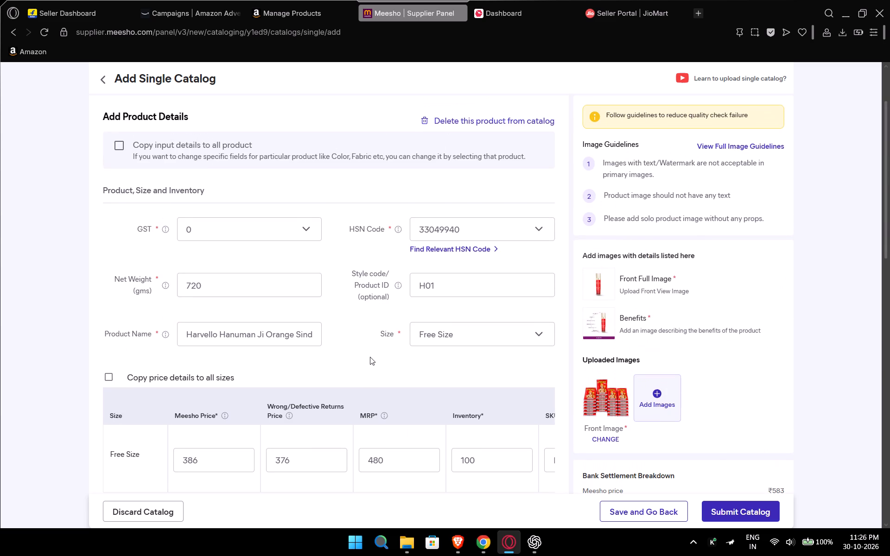
{"action": "scroll", "coordinate": [370, 357], "scroll_direction": "up", "scroll_amount": 4}
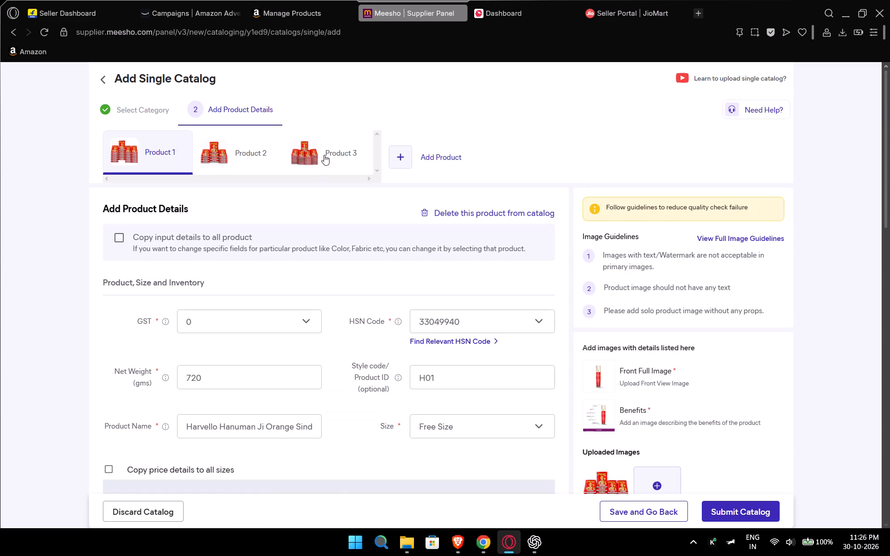
Open Product 3 and set its Shelf life (Best Before) to 12 Months.
{"action": "left_click", "coordinate": [324, 155]}
{"action": "scroll", "coordinate": [356, 355], "scroll_direction": "down", "scroll_amount": 6}
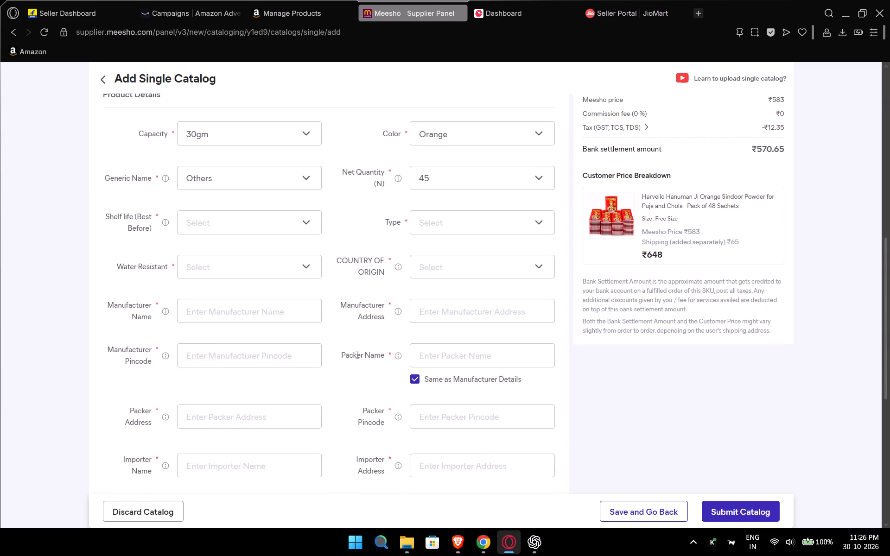
{"action": "scroll", "coordinate": [356, 355], "scroll_direction": "up", "scroll_amount": 1}
{"action": "left_click", "coordinate": [278, 301]}
{"action": "scroll", "coordinate": [222, 357], "scroll_direction": "down", "scroll_amount": 1}
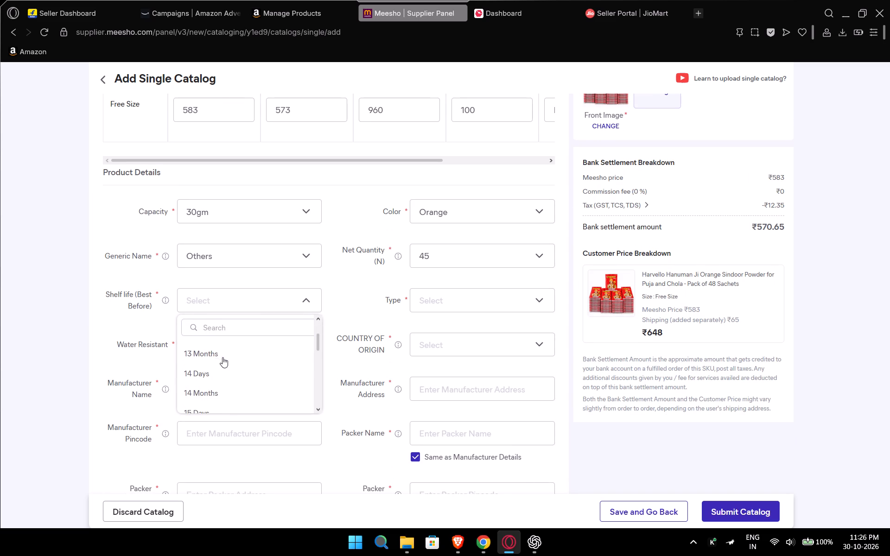
{"action": "scroll", "coordinate": [222, 357], "scroll_direction": "down", "scroll_amount": 2}
{"action": "scroll", "coordinate": [222, 357], "scroll_direction": "up", "scroll_amount": 2}
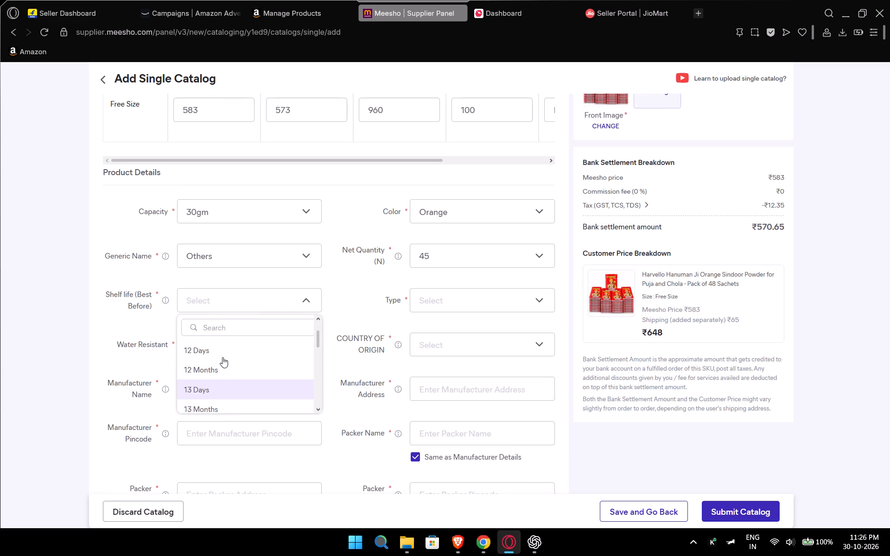
{"action": "left_click", "coordinate": [213, 371]}
Set Product 3's Type to Loose Powder under Product Details.
{"action": "left_click", "coordinate": [420, 302]}
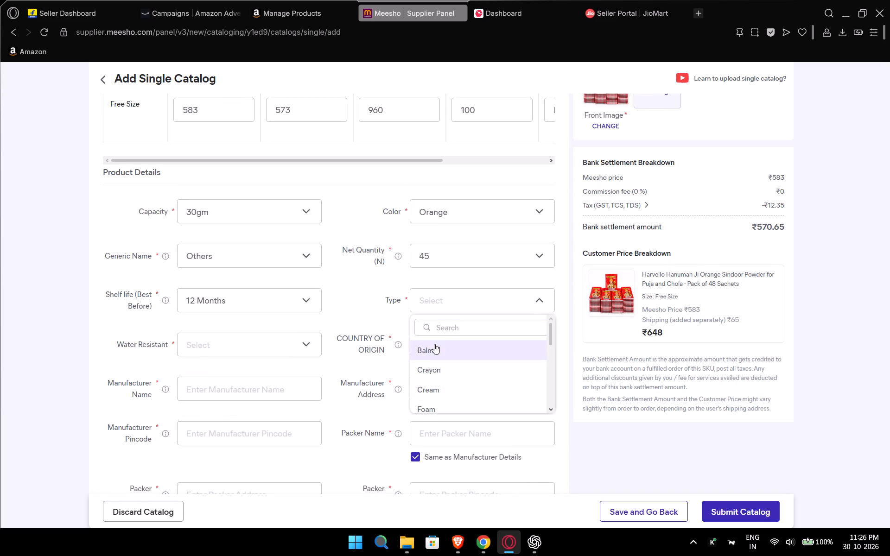
{"action": "left_click", "coordinate": [454, 331]}
{"action": "type", "text": "pow"}
{"action": "key", "text": "Down"}
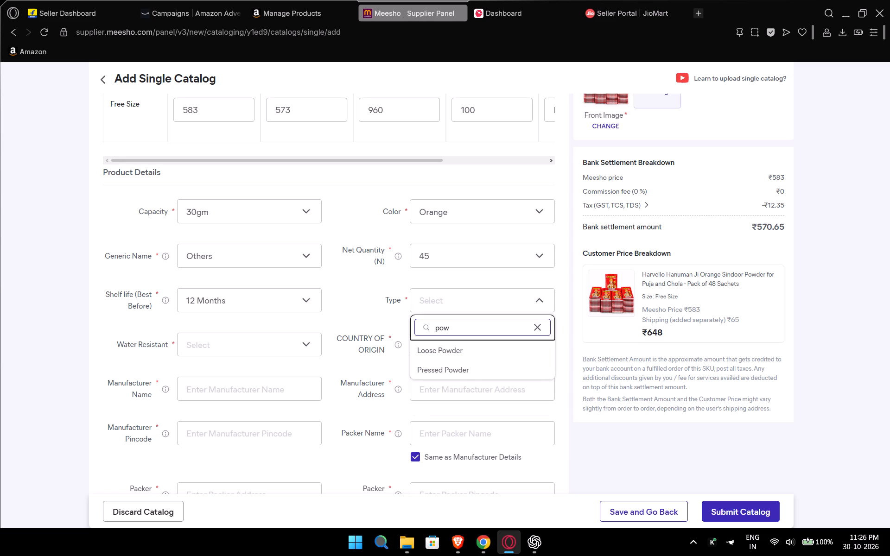
{"action": "key", "text": "Down"}
{"action": "left_click", "coordinate": [428, 348]}
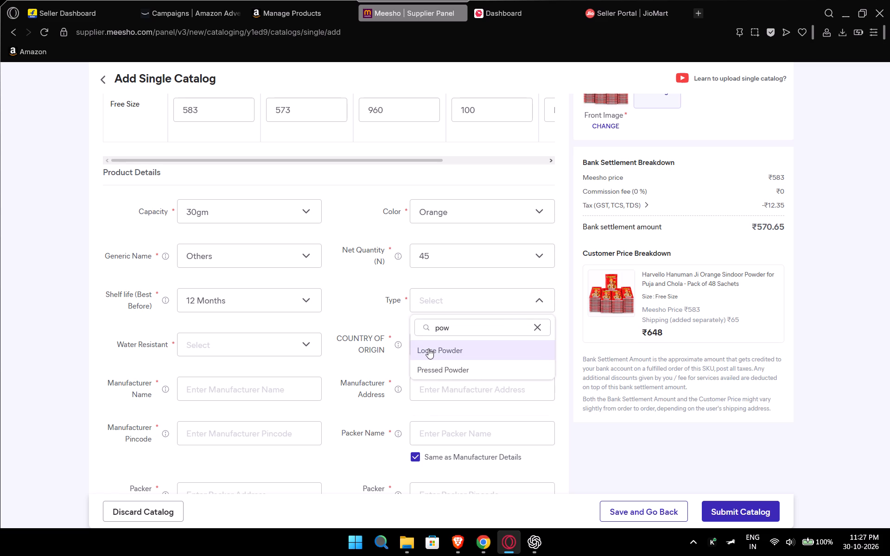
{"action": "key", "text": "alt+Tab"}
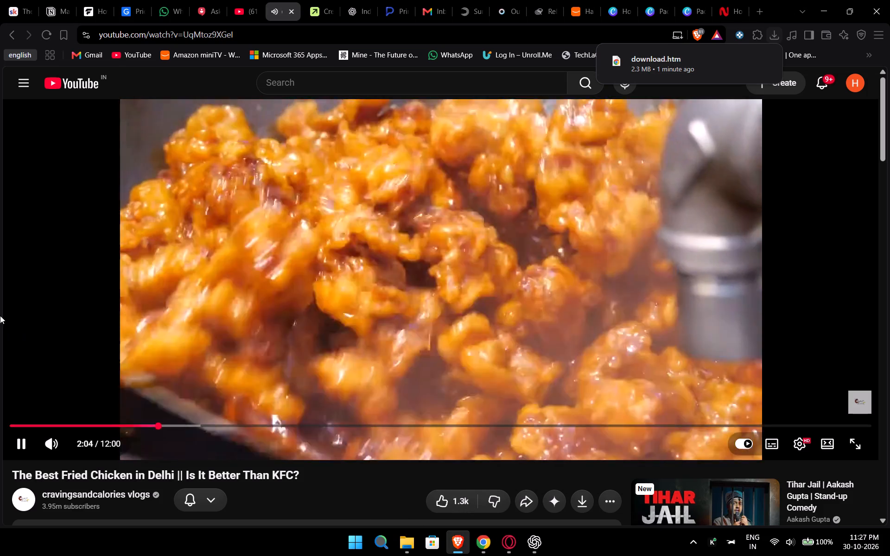
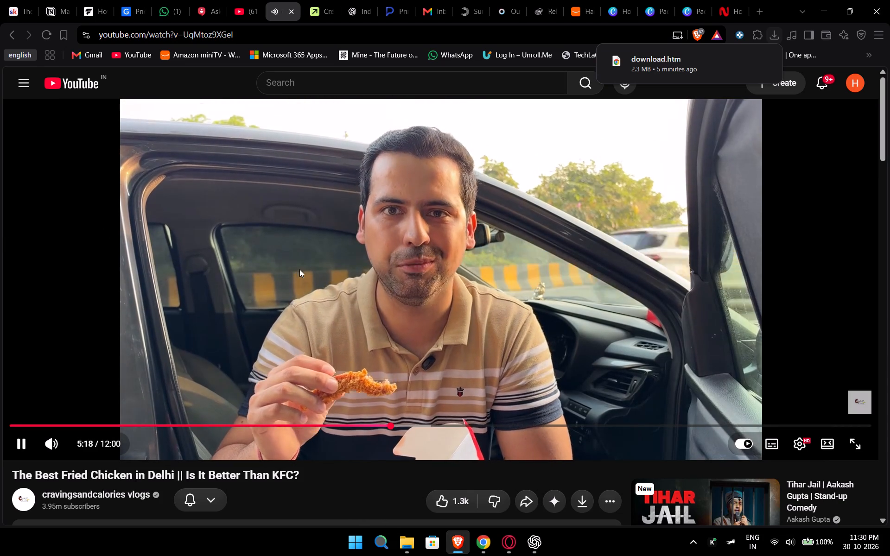
{"action": "left_click", "coordinate": [364, 266]}
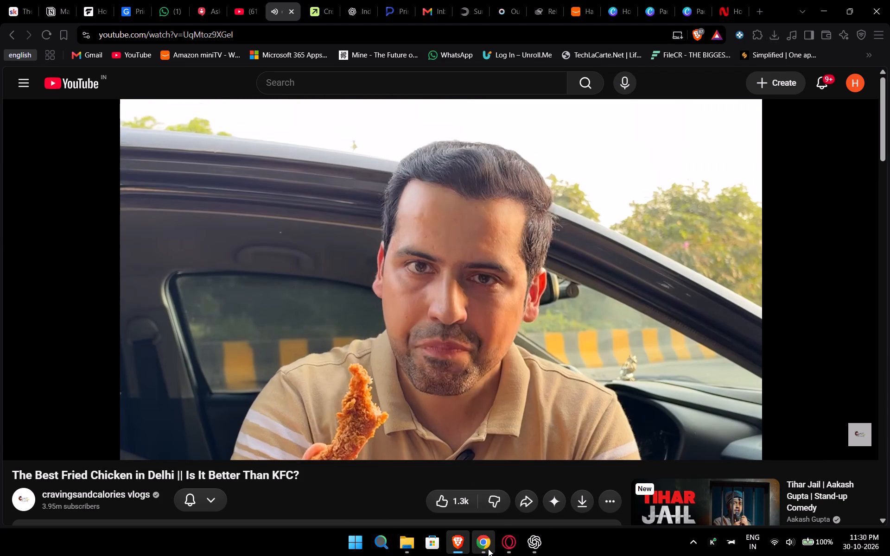
{"action": "left_click", "coordinate": [500, 547]}
{"action": "left_click", "coordinate": [406, 542]}
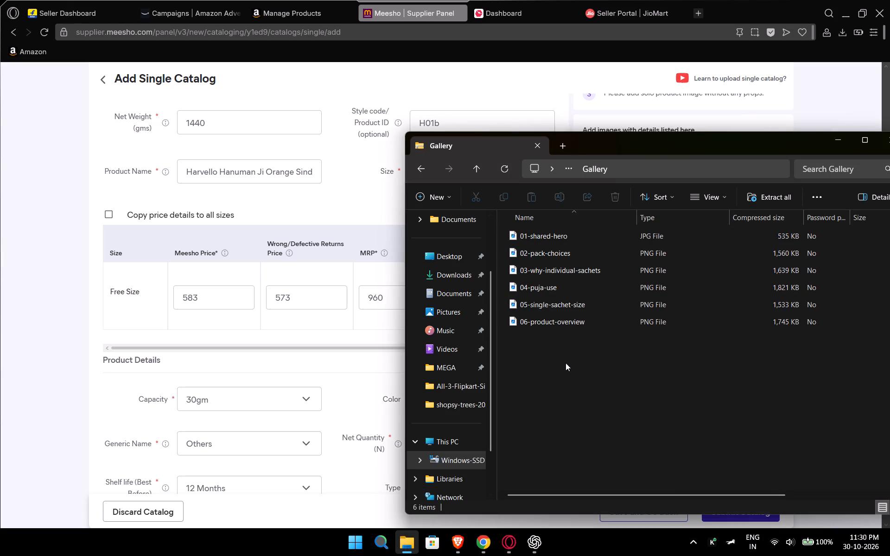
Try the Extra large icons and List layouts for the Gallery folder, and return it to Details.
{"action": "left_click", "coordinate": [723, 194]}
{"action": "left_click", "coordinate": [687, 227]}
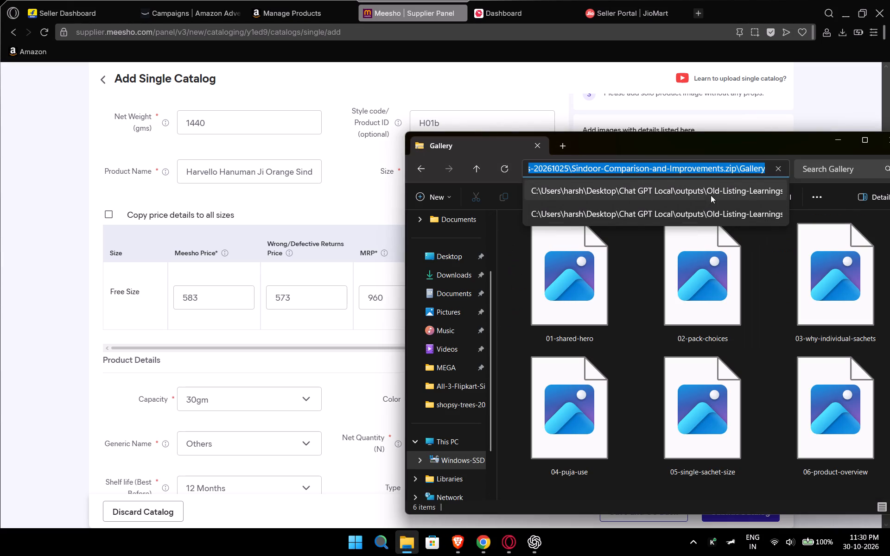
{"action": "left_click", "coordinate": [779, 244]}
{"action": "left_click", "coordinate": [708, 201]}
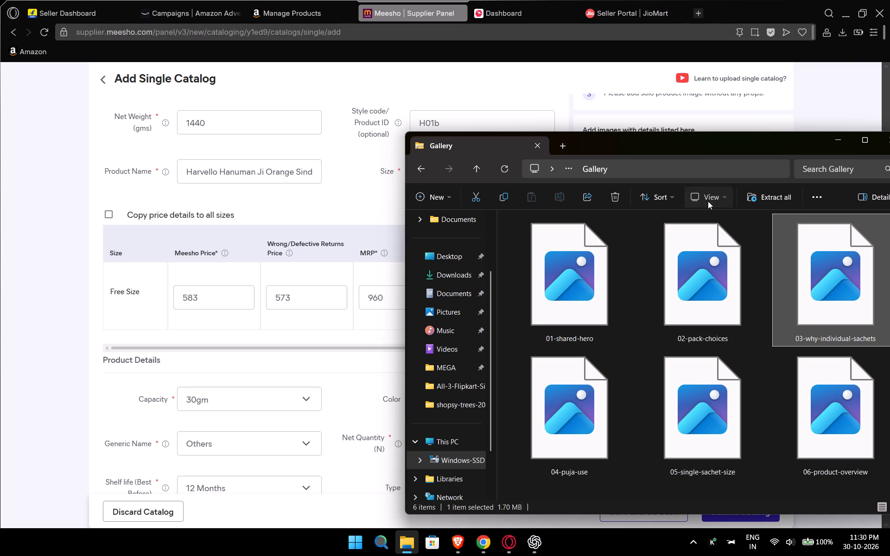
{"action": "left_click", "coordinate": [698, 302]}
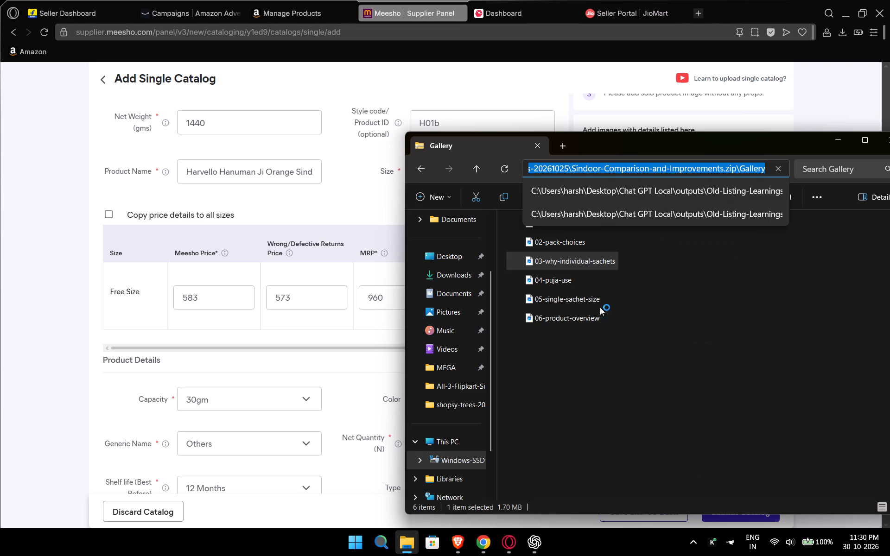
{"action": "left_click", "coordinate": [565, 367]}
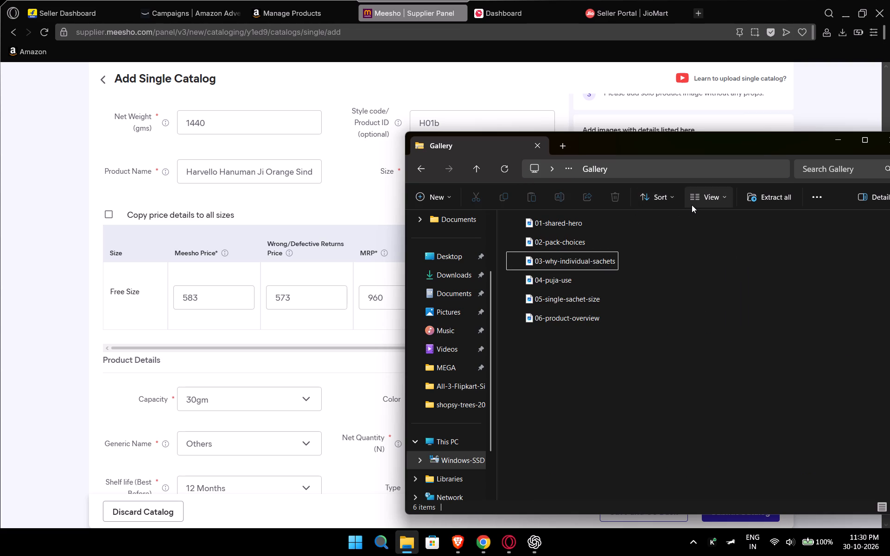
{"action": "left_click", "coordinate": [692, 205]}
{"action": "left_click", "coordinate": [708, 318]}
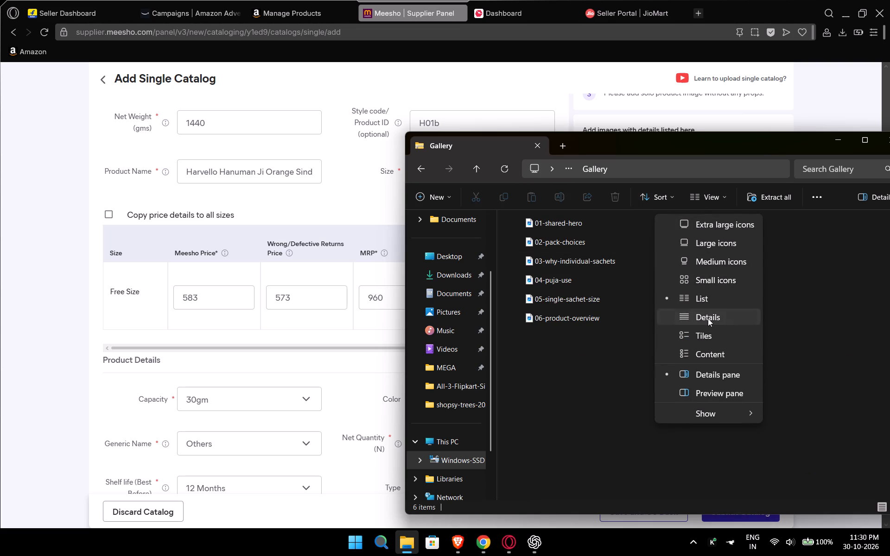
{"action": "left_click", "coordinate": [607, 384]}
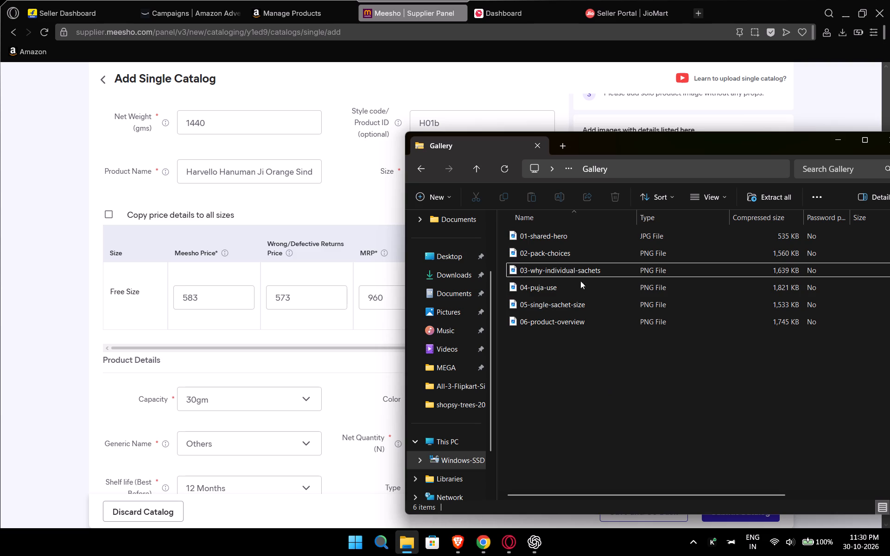
Copy the Gallery folder's full path and put the folder window away.
{"action": "left_click", "coordinate": [664, 165]}
{"action": "key", "text": "ctrl+c"}
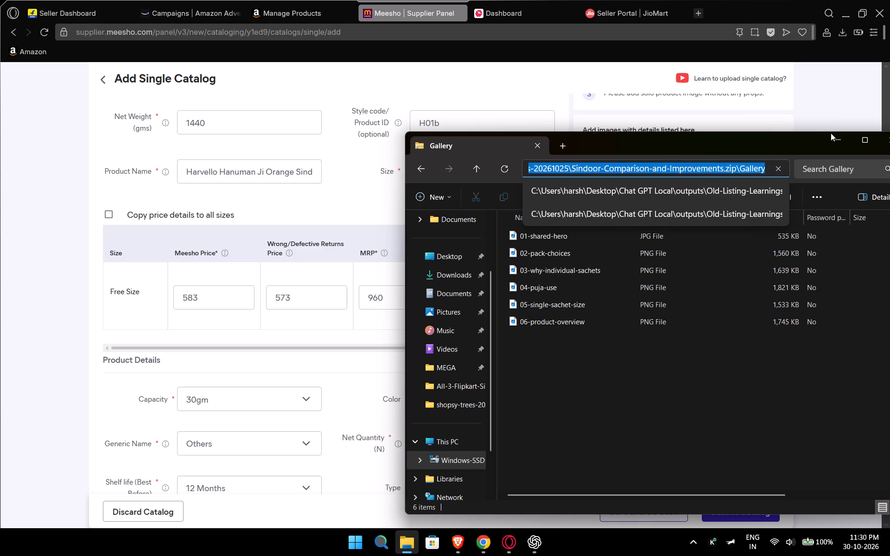
{"action": "left_click", "coordinate": [840, 133]}
Open Product 1 in the Meesho catalog and add 02-pack-choices from the copied Gallery path as Image 2.
{"action": "scroll", "coordinate": [652, 269], "scroll_direction": "up", "scroll_amount": 7}
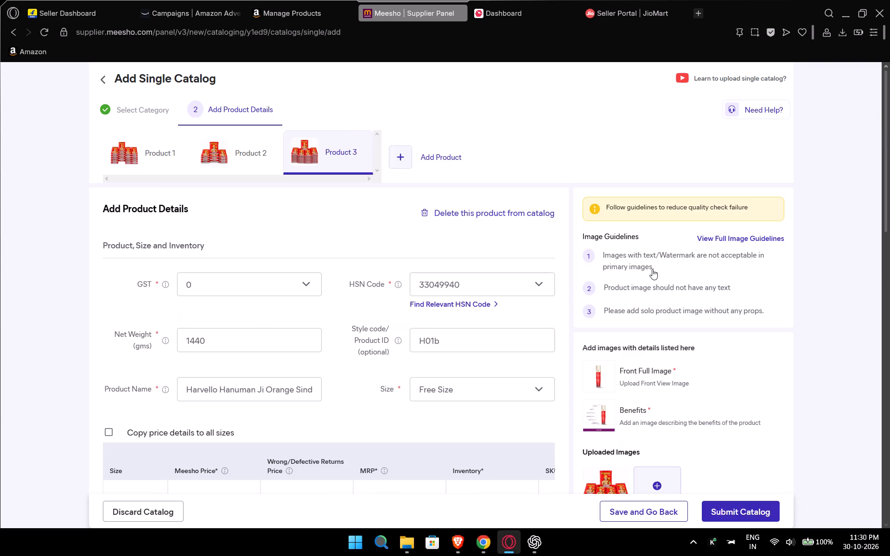
{"action": "left_click", "coordinate": [148, 162]}
{"action": "scroll", "coordinate": [532, 250], "scroll_direction": "down", "scroll_amount": 4}
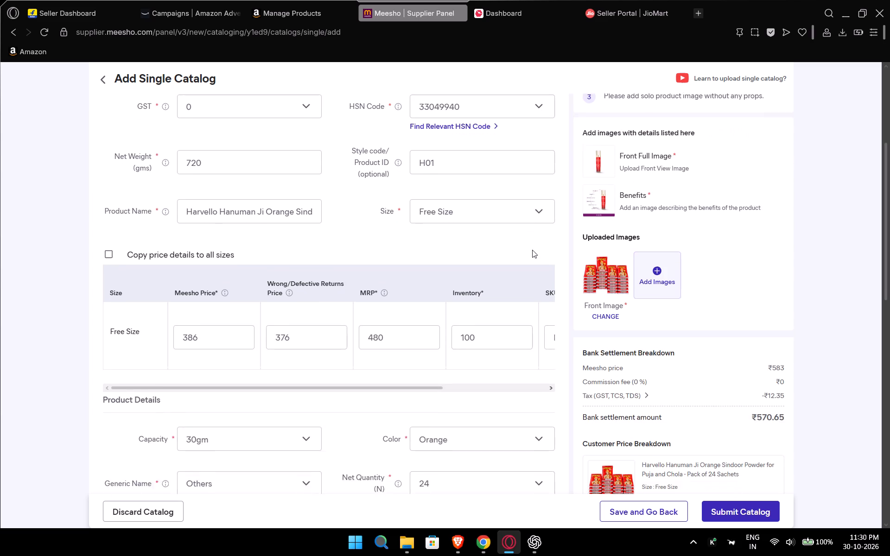
{"action": "left_click", "coordinate": [663, 275]}
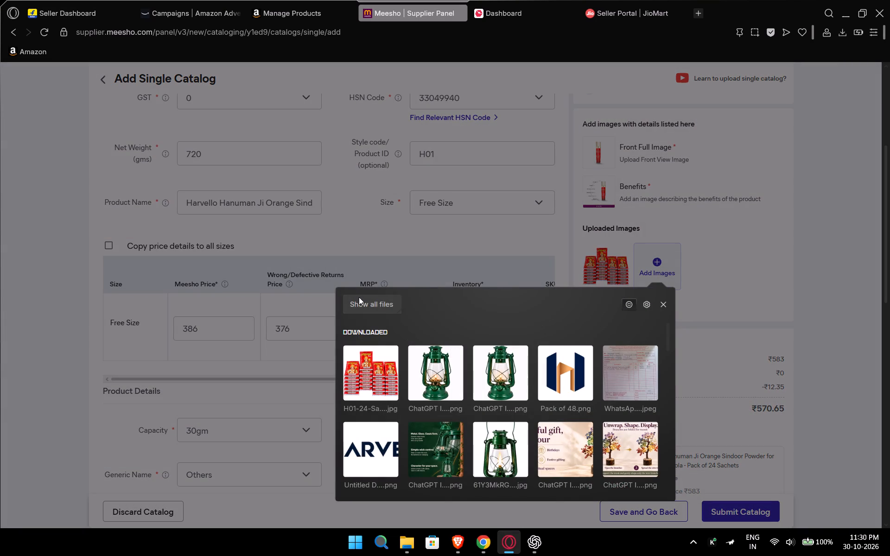
{"action": "left_click", "coordinate": [359, 297]}
{"action": "left_click", "coordinate": [671, 122]}
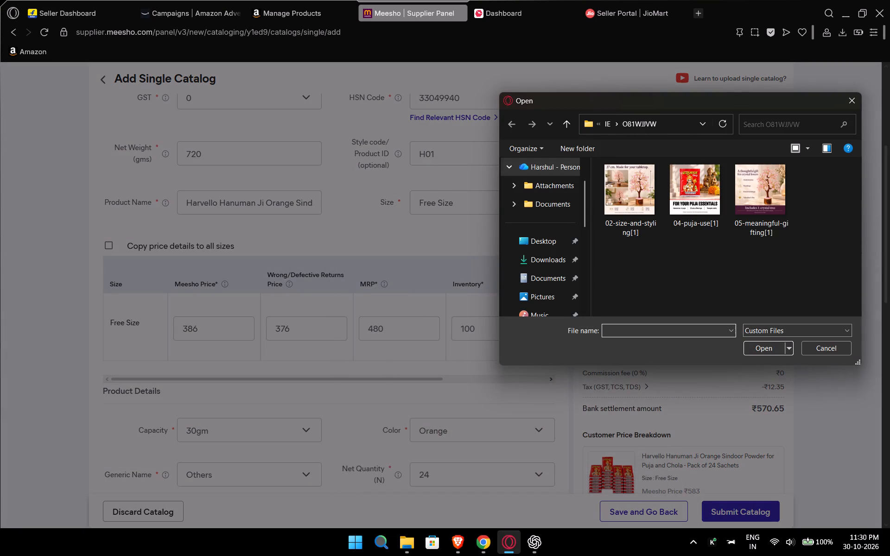
{"action": "key", "text": "ctrl+v"}
{"action": "key", "text": "Return"}
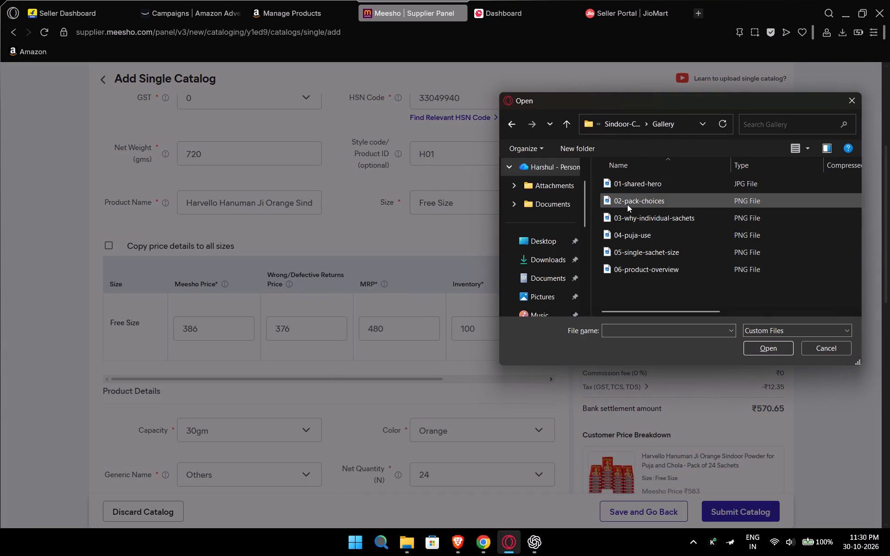
{"action": "double_click", "coordinate": [663, 202]}
Add 03-why-individual-sachets from the Gallery folder as Product 1's Image 3.
{"action": "left_click", "coordinate": [711, 265]}
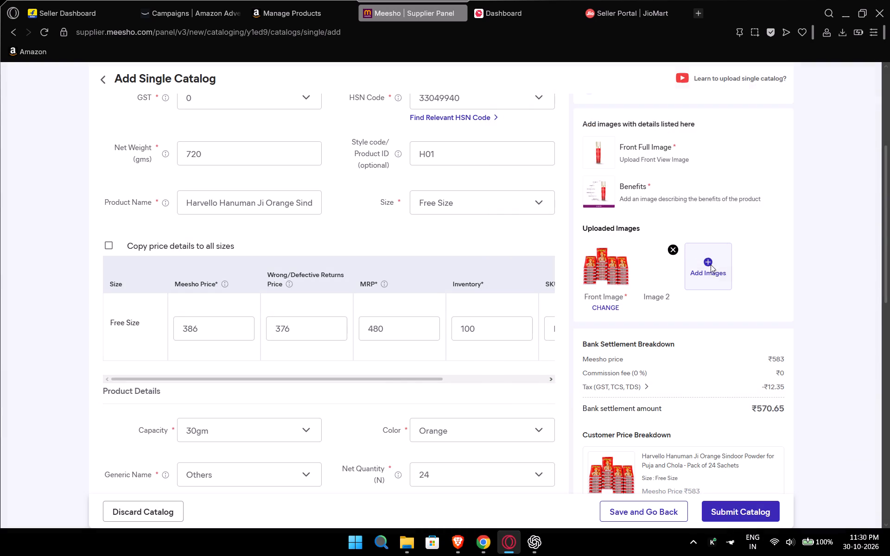
{"action": "left_click", "coordinate": [426, 289]}
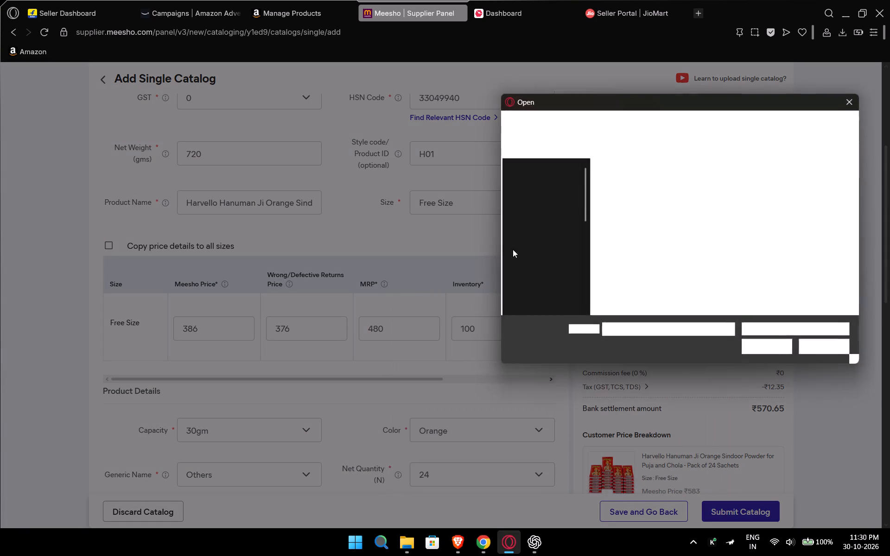
{"action": "left_click", "coordinate": [667, 127]}
{"action": "key", "text": "ctrl+v"}
{"action": "key", "text": "Return"}
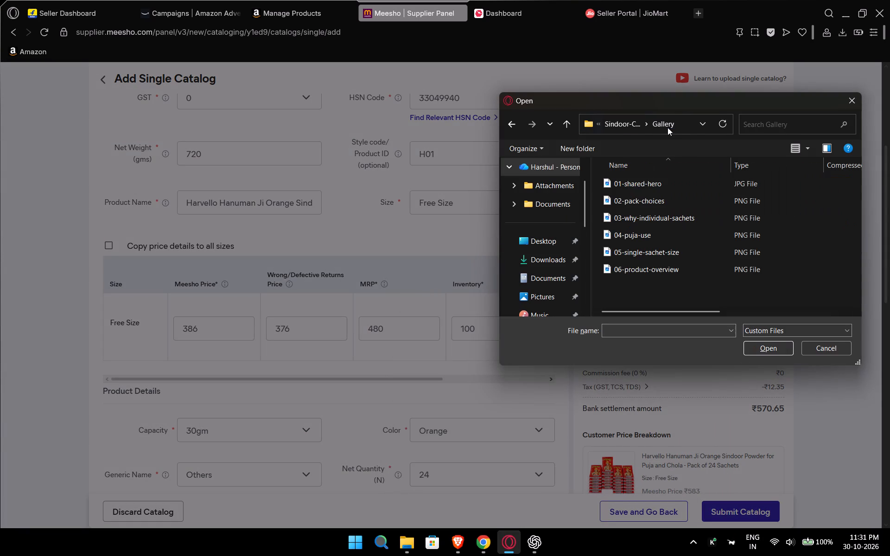
{"action": "double_click", "coordinate": [652, 215]}
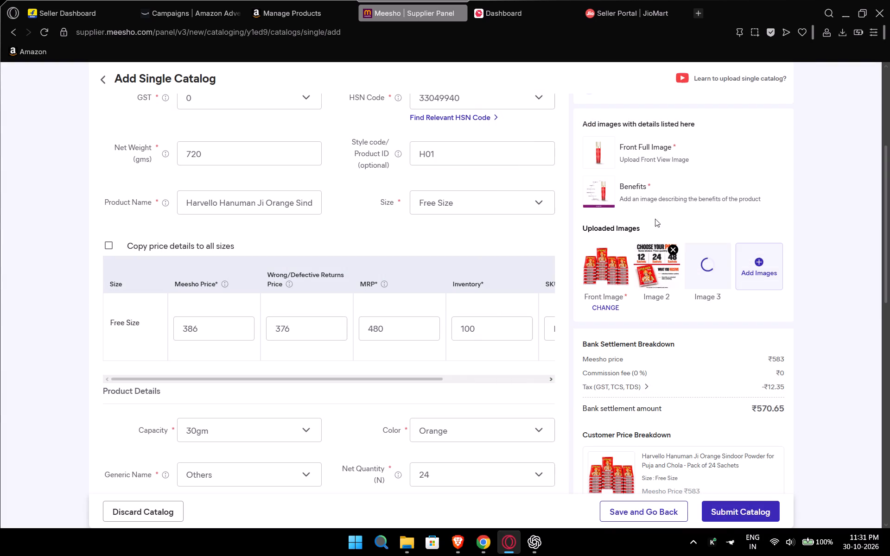
Add 04-puja-use from the Gallery folder as Product 1's Image 4.
{"action": "left_click", "coordinate": [761, 265]}
{"action": "left_click", "coordinate": [474, 284]}
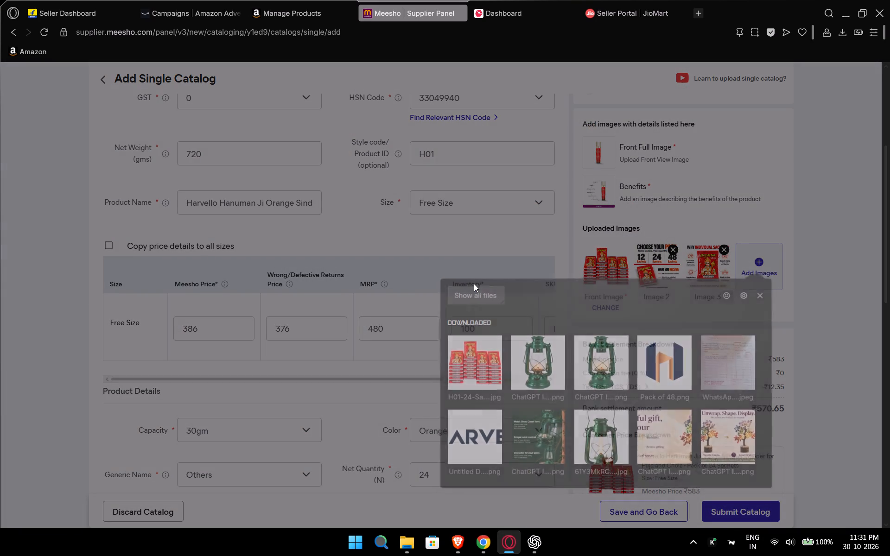
{"action": "left_click", "coordinate": [675, 123]}
{"action": "key", "text": "ctrl+v"}
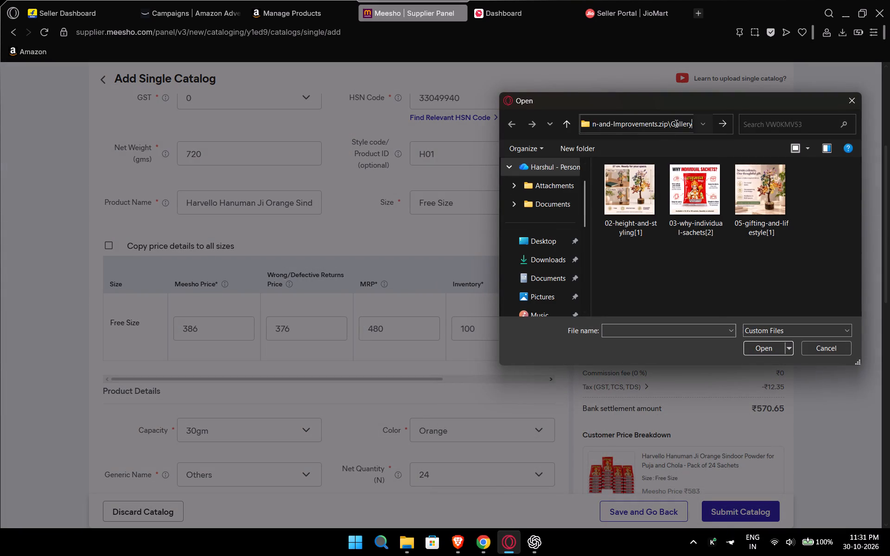
{"action": "key", "text": "Return"}
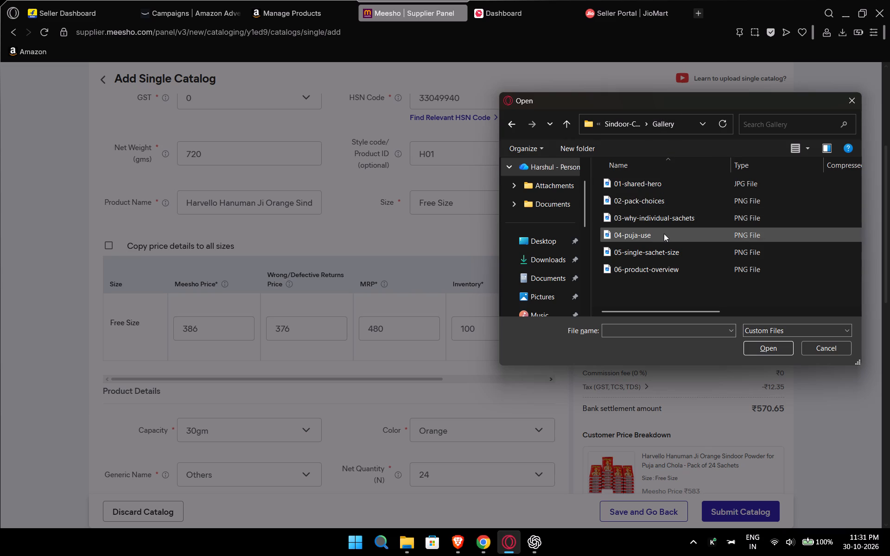
{"action": "double_click", "coordinate": [666, 234]}
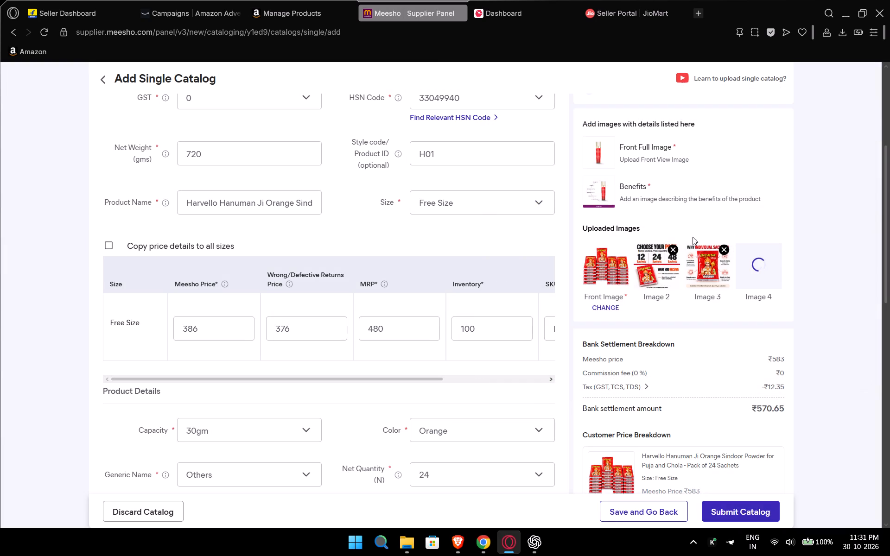
Preview 05-single-sachet-size and 06-product-overview from the Gallery folder and compare them with Product 1's uploaded images.
{"action": "scroll", "coordinate": [683, 277], "scroll_direction": "down", "scroll_amount": 1}
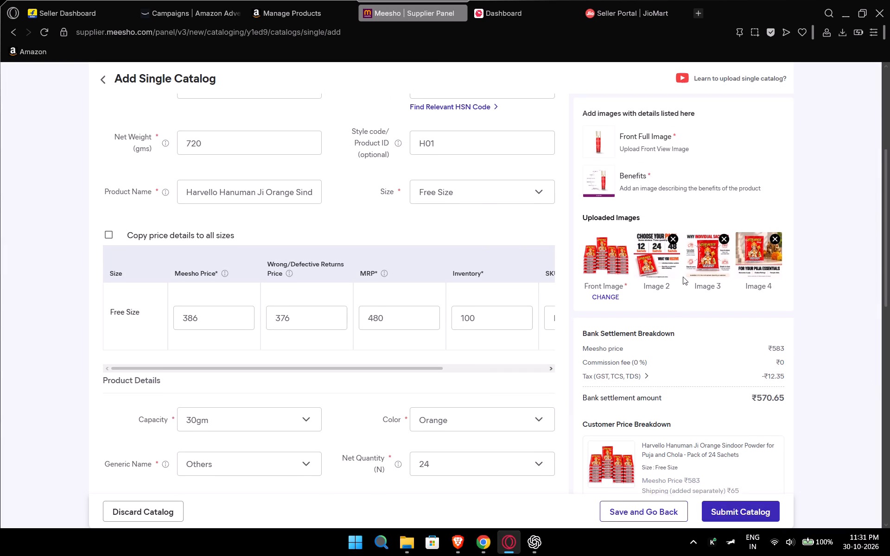
{"action": "scroll", "coordinate": [683, 277], "scroll_direction": "down", "scroll_amount": 1}
{"action": "left_click", "coordinate": [397, 555]}
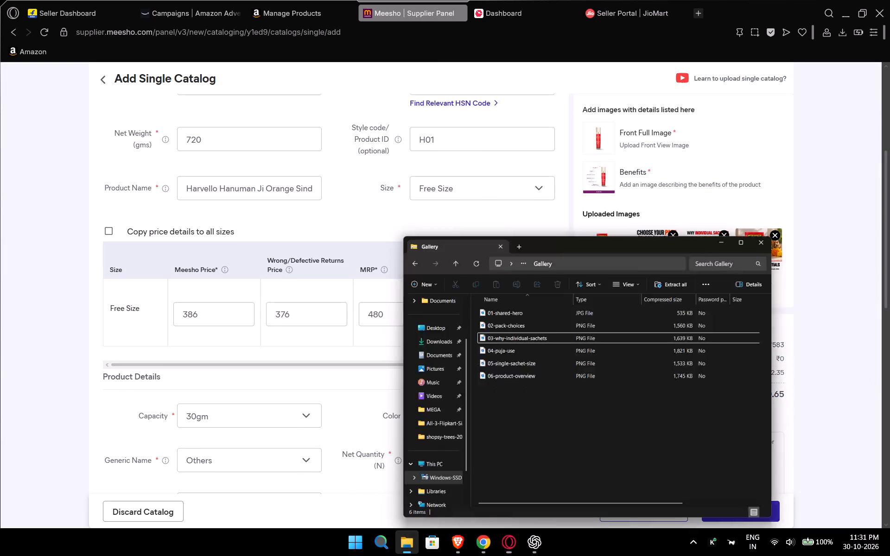
{"action": "double_click", "coordinate": [573, 304]}
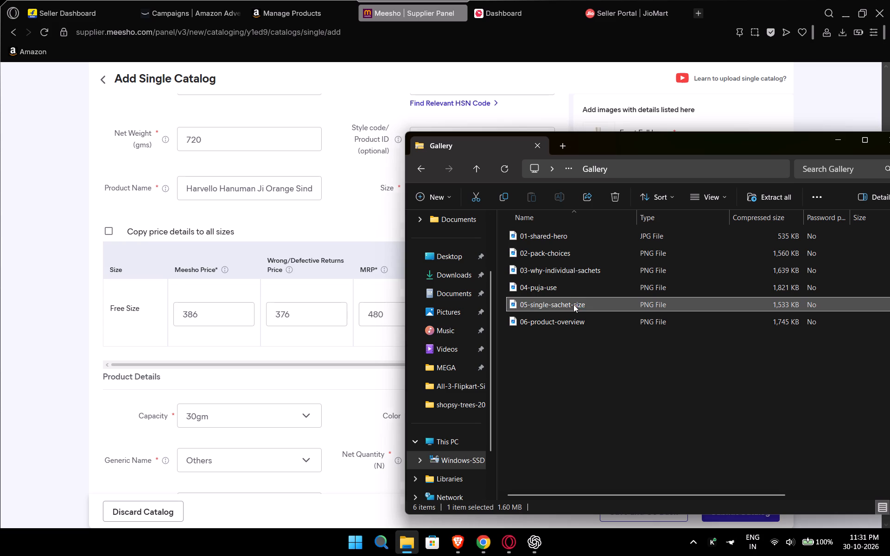
{"action": "left_click", "coordinate": [666, 31]}
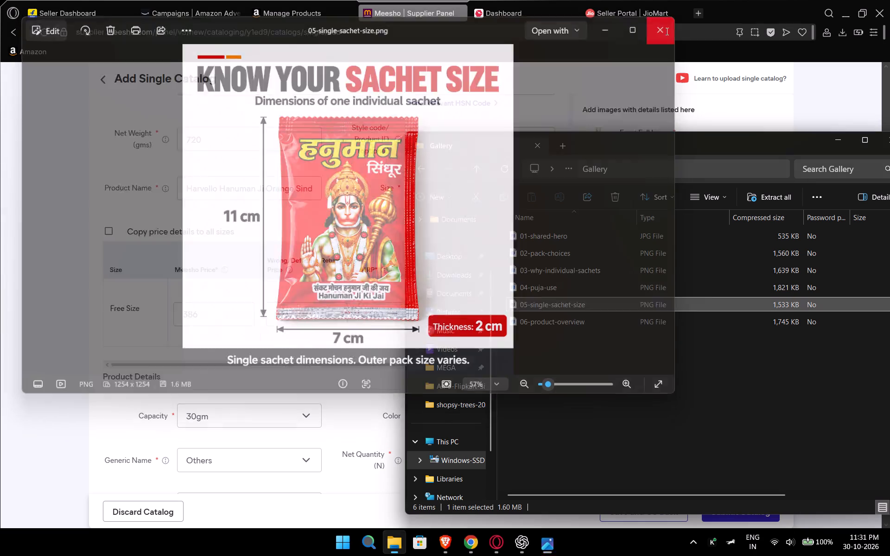
{"action": "double_click", "coordinate": [578, 327]}
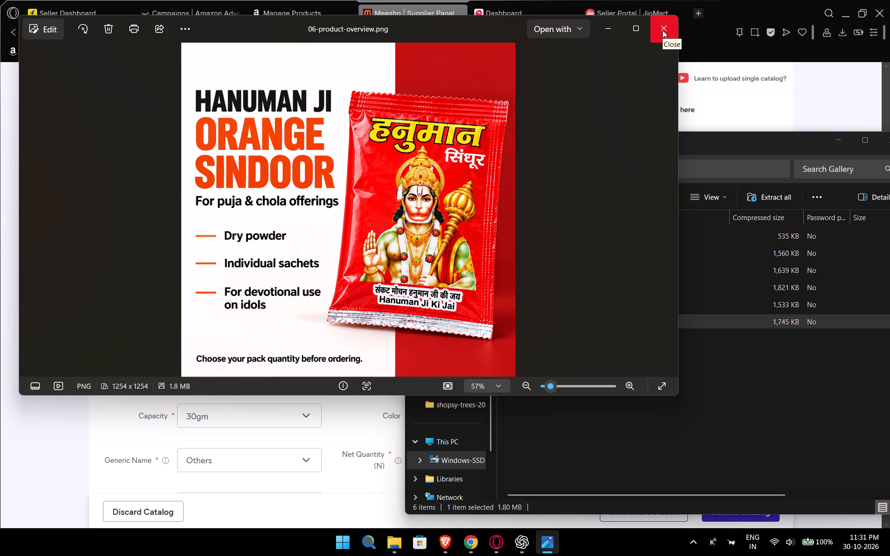
{"action": "left_click", "coordinate": [662, 30]}
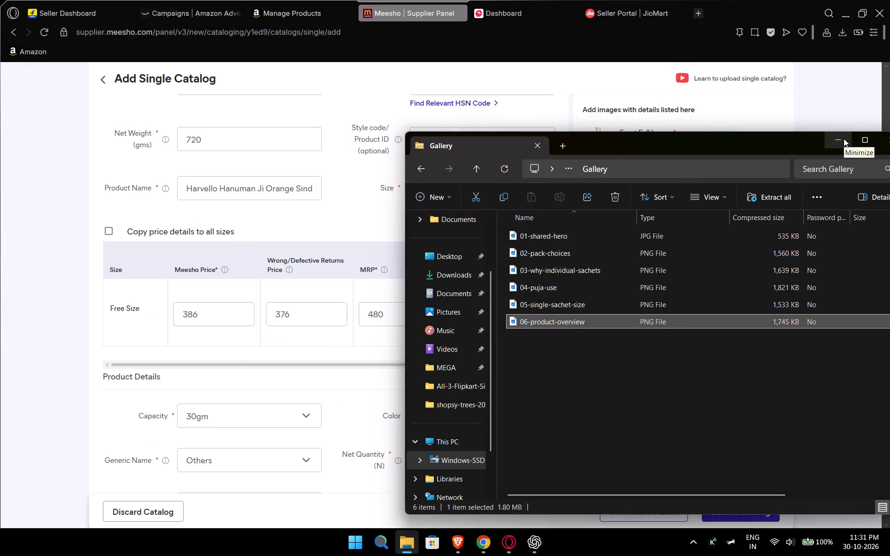
{"action": "left_click", "coordinate": [844, 139]}
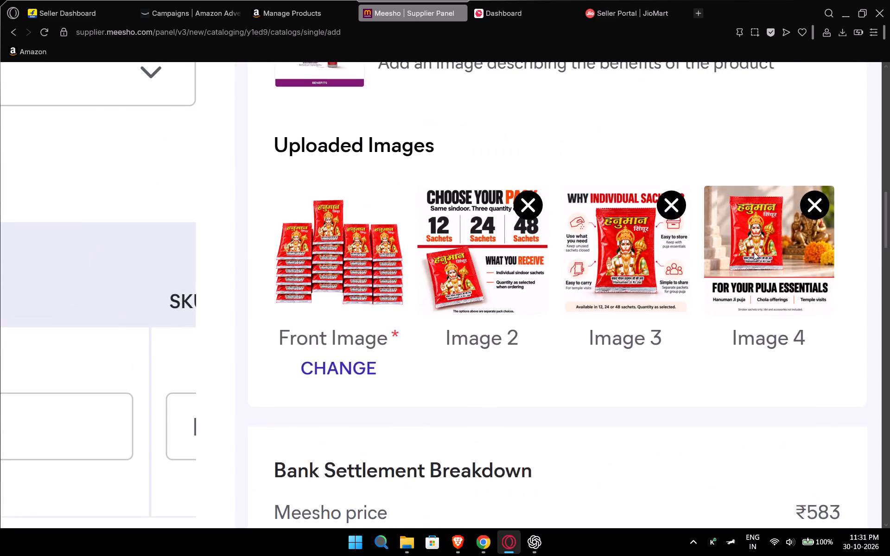
{"action": "key", "text": "alt+Tab"}
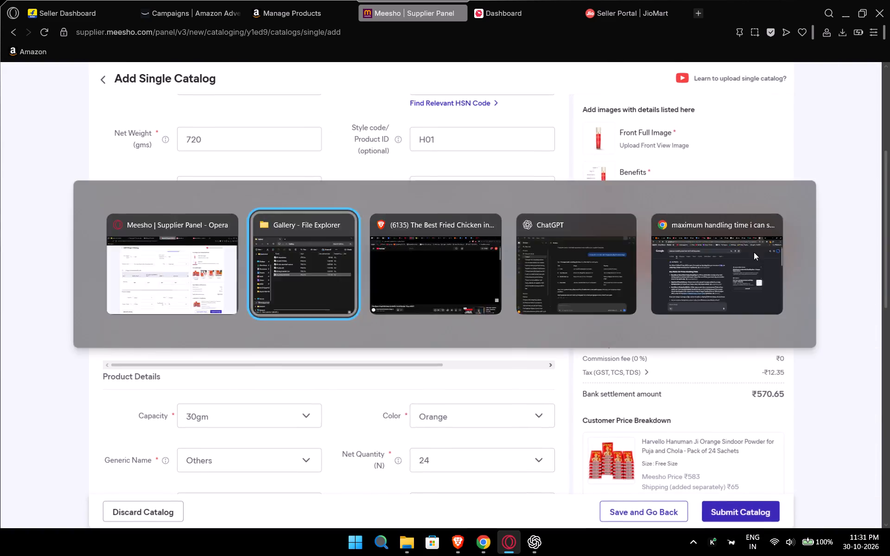
{"action": "double_click", "coordinate": [625, 327]}
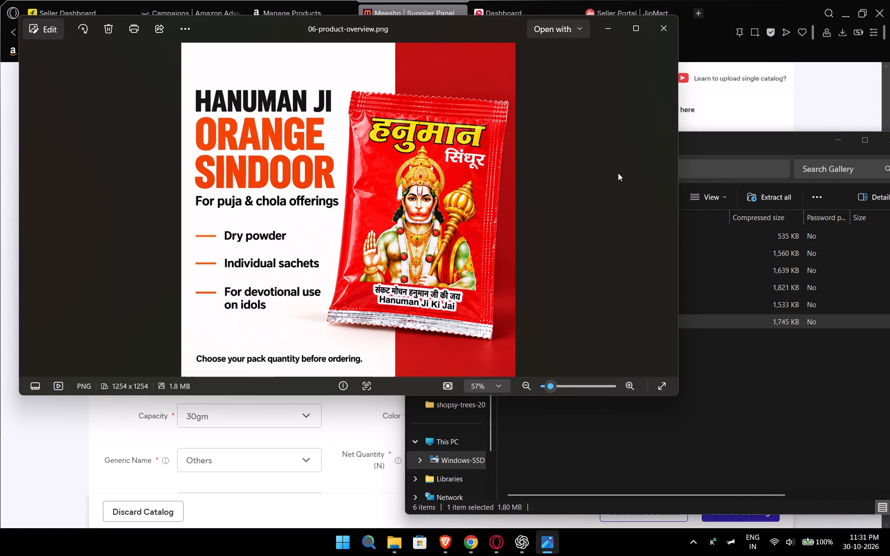
Return to the Meesho catalog, open Product 2 and add 02-pack-choices from the copied Gallery path as Image 2.
{"action": "left_click", "coordinate": [654, 30]}
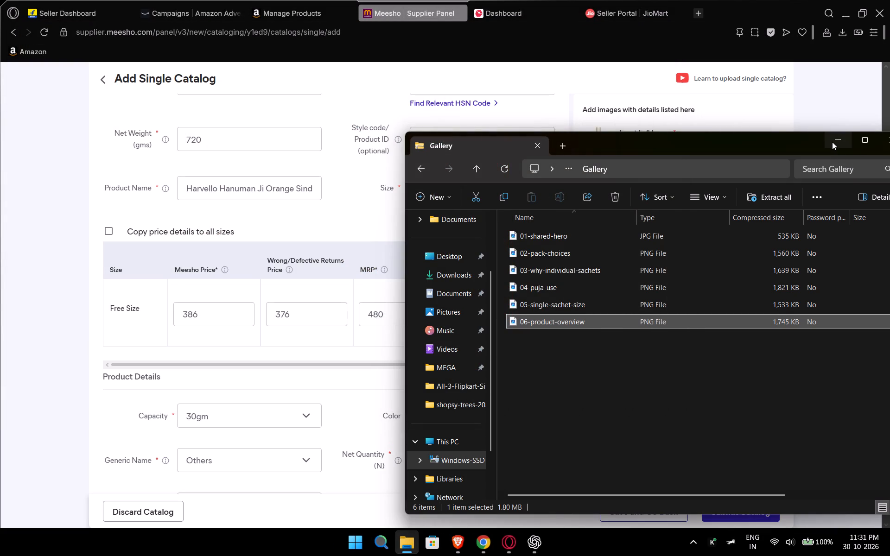
{"action": "left_click", "coordinate": [832, 142]}
{"action": "scroll", "coordinate": [617, 265], "scroll_direction": "up", "scroll_amount": 3}
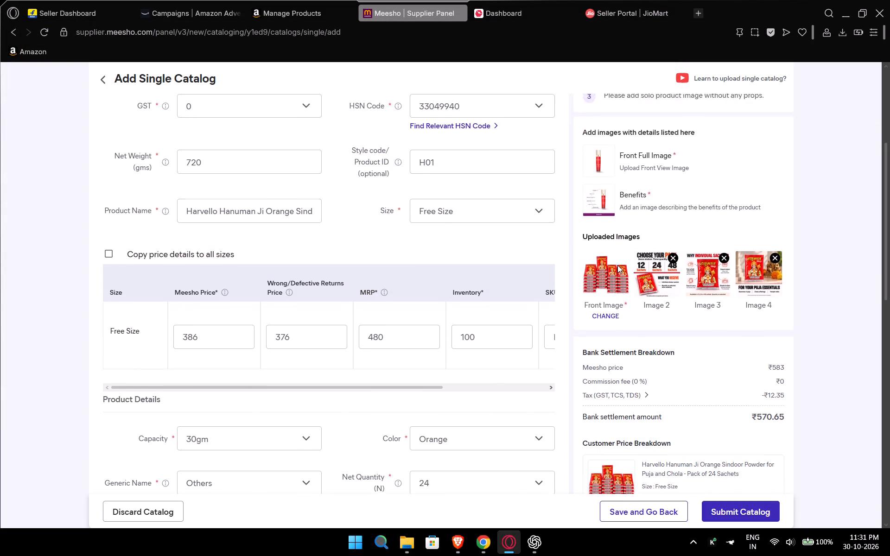
{"action": "scroll", "coordinate": [617, 265], "scroll_direction": "up", "scroll_amount": 4}
{"action": "left_click", "coordinate": [241, 147]}
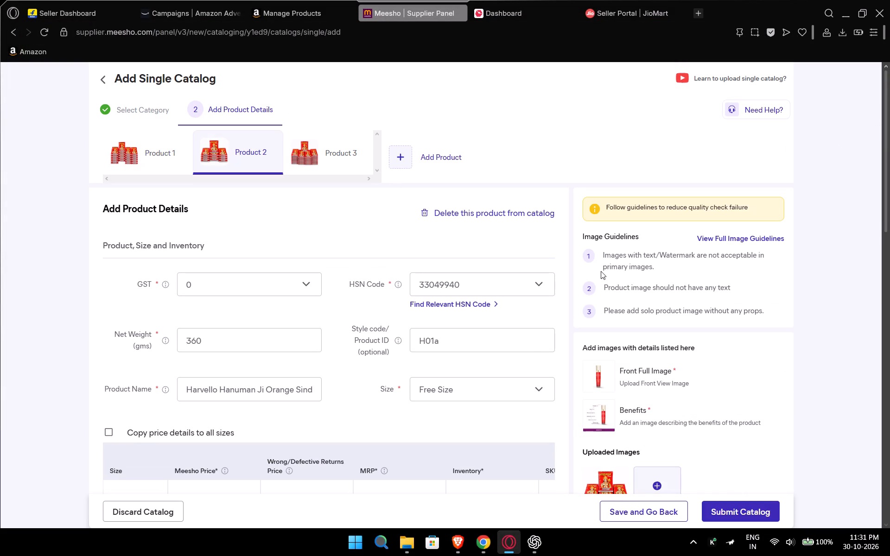
{"action": "scroll", "coordinate": [601, 271], "scroll_direction": "down", "scroll_amount": 3}
{"action": "left_click", "coordinate": [644, 264]}
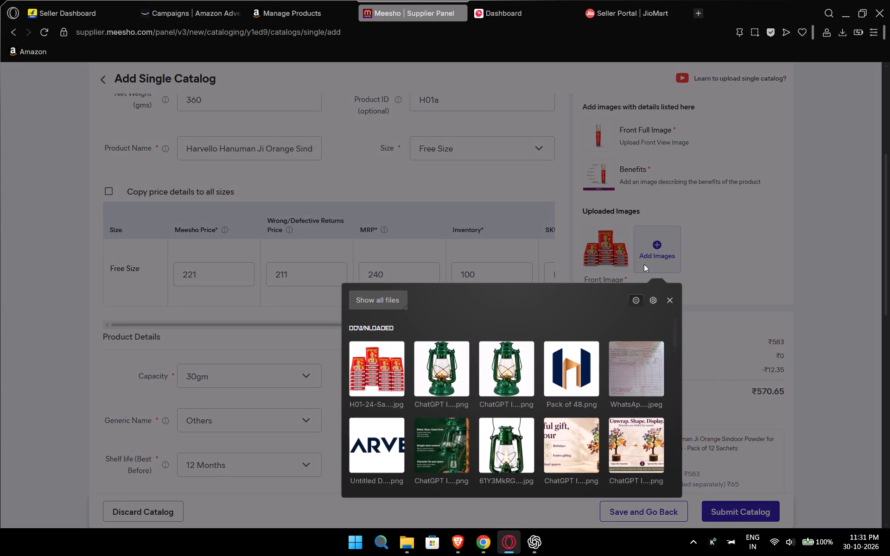
{"action": "left_click", "coordinate": [375, 296]}
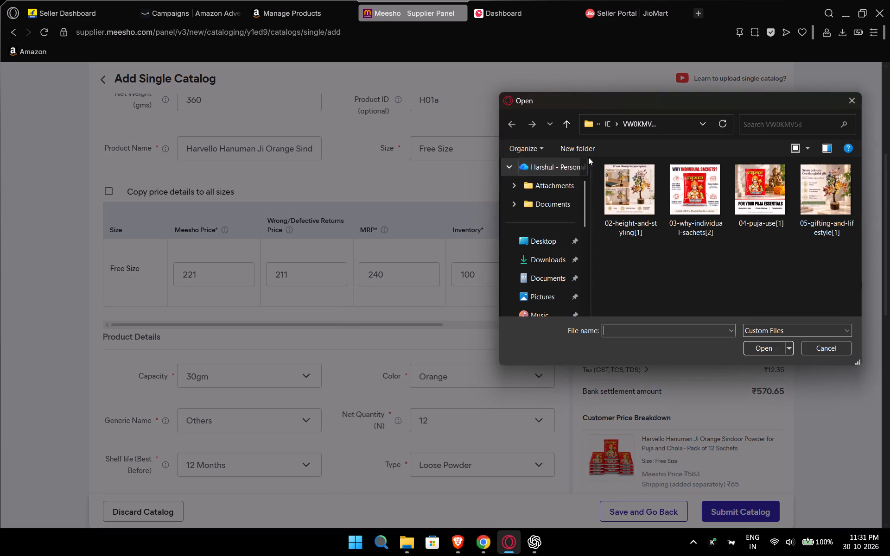
{"action": "left_click", "coordinate": [683, 124]}
{"action": "key", "text": "ctrl+v"}
{"action": "key", "text": "Return"}
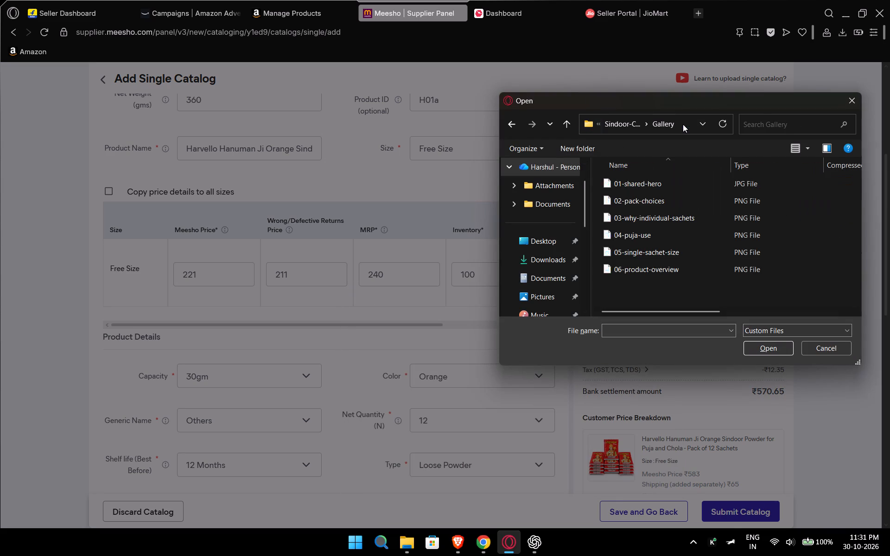
{"action": "double_click", "coordinate": [644, 199]}
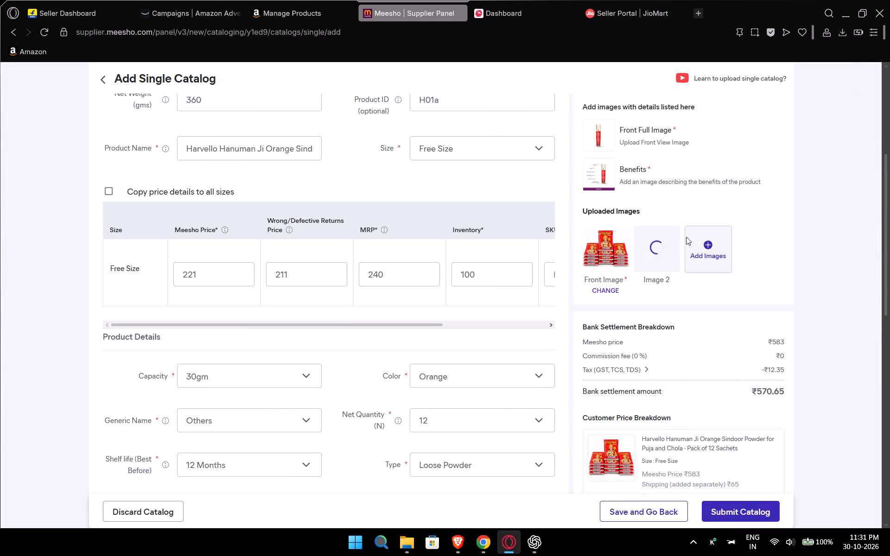
Add 03-why-individual-sachets from the Gallery folder as Product 2's Image 3.
{"action": "left_click", "coordinate": [706, 246]}
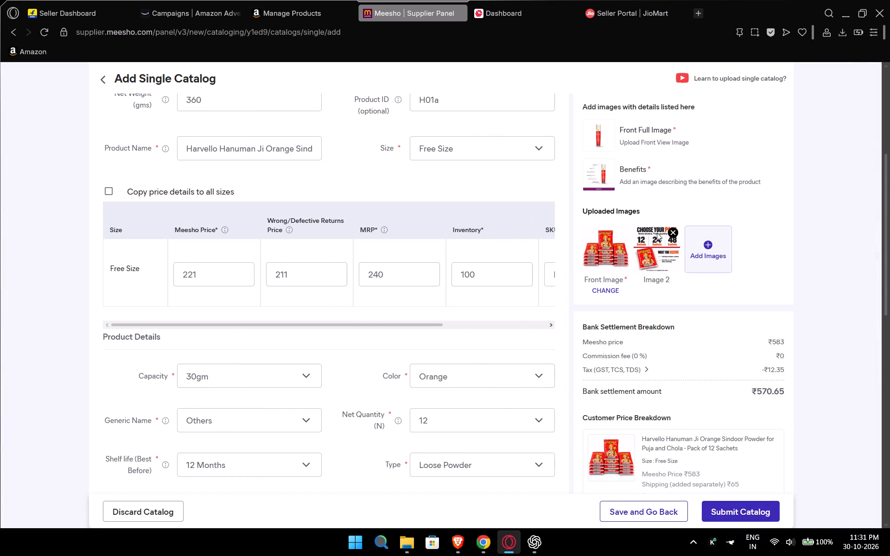
{"action": "left_click", "coordinate": [709, 246]}
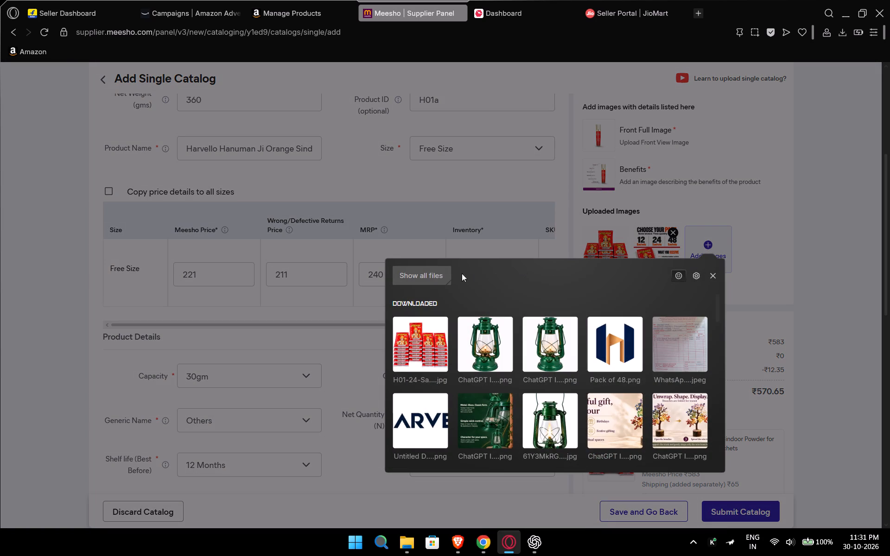
{"action": "left_click", "coordinate": [435, 271]}
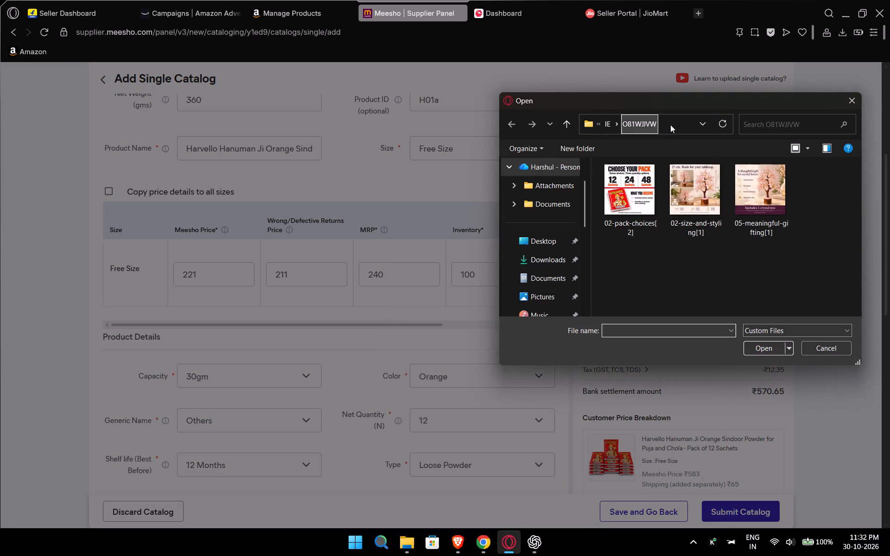
{"action": "left_click", "coordinate": [670, 125]}
{"action": "key", "text": "ctrl+v"}
{"action": "key", "text": "Return"}
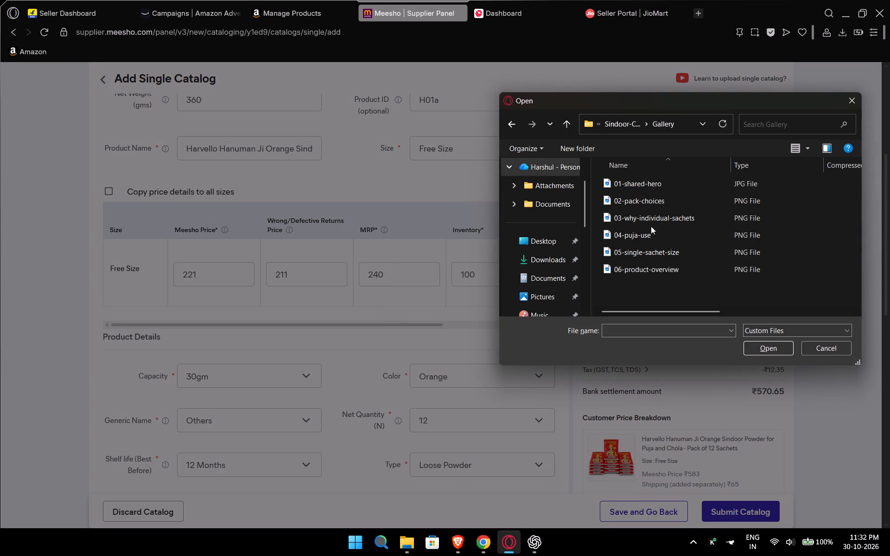
{"action": "double_click", "coordinate": [651, 226]}
{"action": "double_click", "coordinate": [663, 219]}
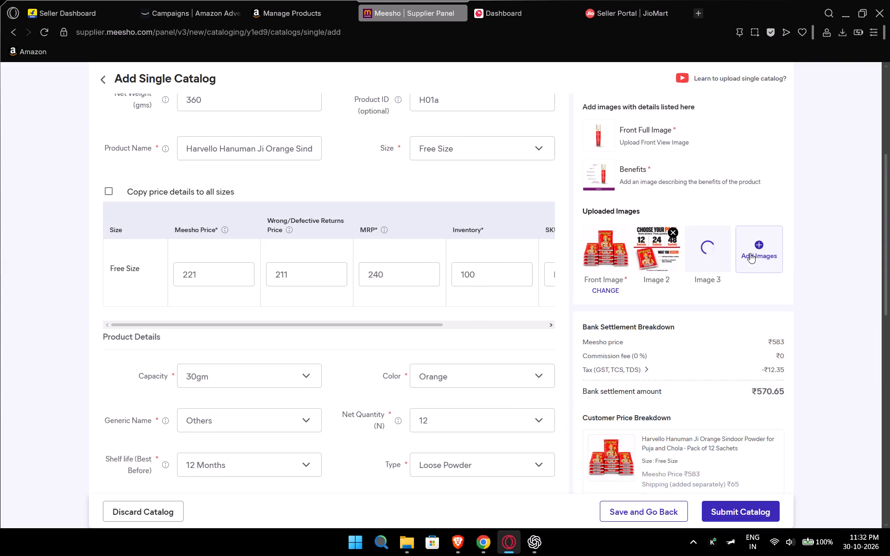
Add 04-puja-use from the Gallery folder as Product 2's Image 4.
{"action": "left_click", "coordinate": [758, 253]}
{"action": "left_click", "coordinate": [488, 296]}
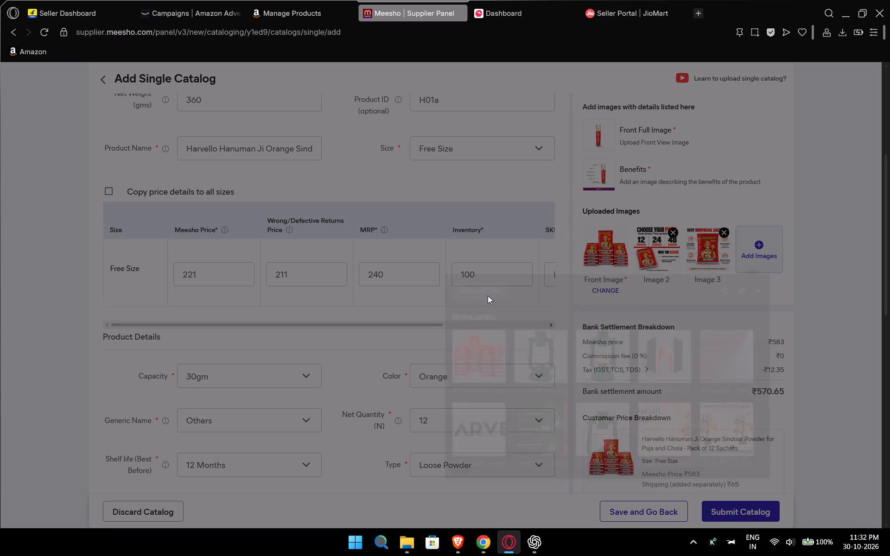
{"action": "left_click", "coordinate": [677, 118]}
{"action": "key", "text": "ctrl+v"}
{"action": "key", "text": "Return"}
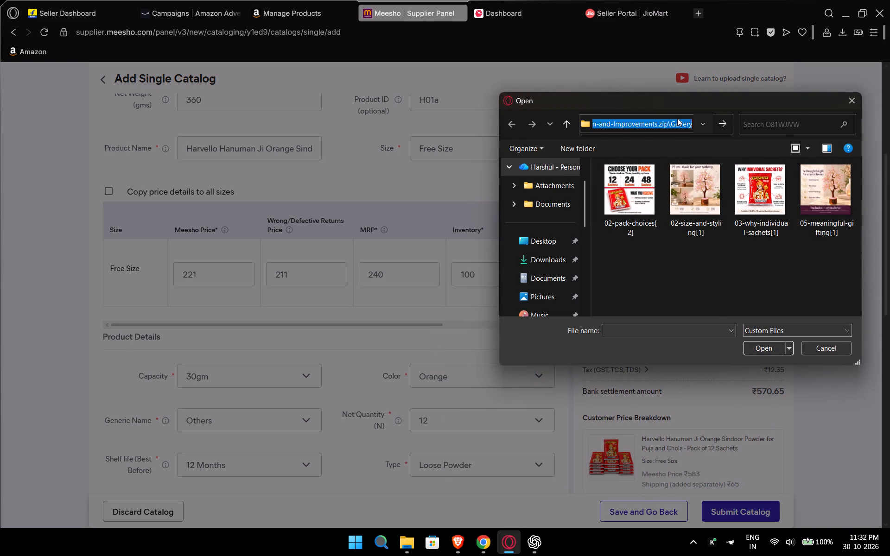
{"action": "double_click", "coordinate": [661, 231]}
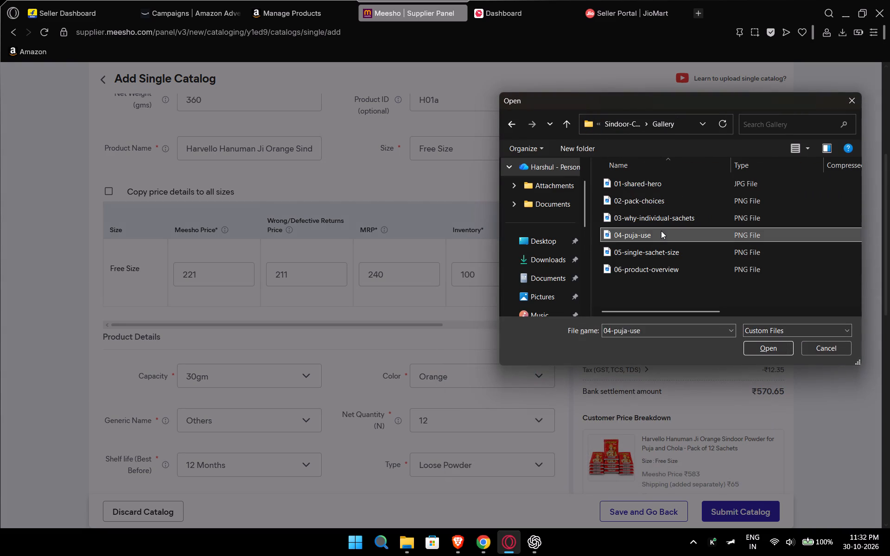
Open Product 3 in the catalog and add 02-pack-choices from the copied Gallery path as Image 2.
{"action": "scroll", "coordinate": [587, 243], "scroll_direction": "up", "scroll_amount": 1}
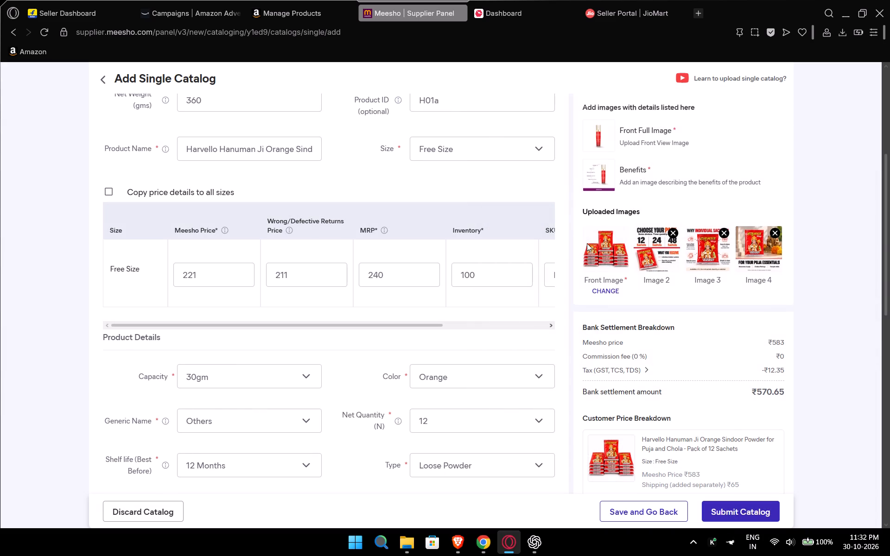
{"action": "scroll", "coordinate": [587, 243], "scroll_direction": "up", "scroll_amount": 3}
{"action": "left_click", "coordinate": [335, 148]}
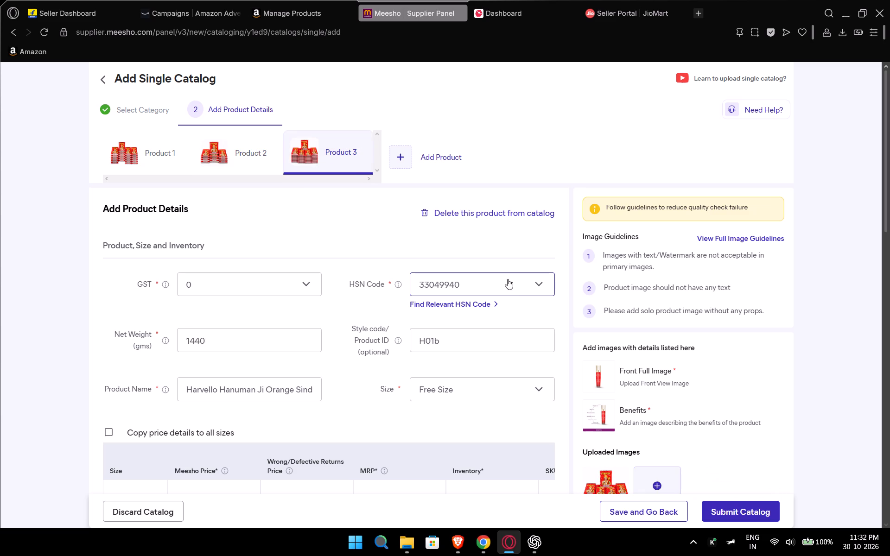
{"action": "scroll", "coordinate": [667, 335], "scroll_direction": "down", "scroll_amount": 3}
{"action": "left_click", "coordinate": [649, 299]}
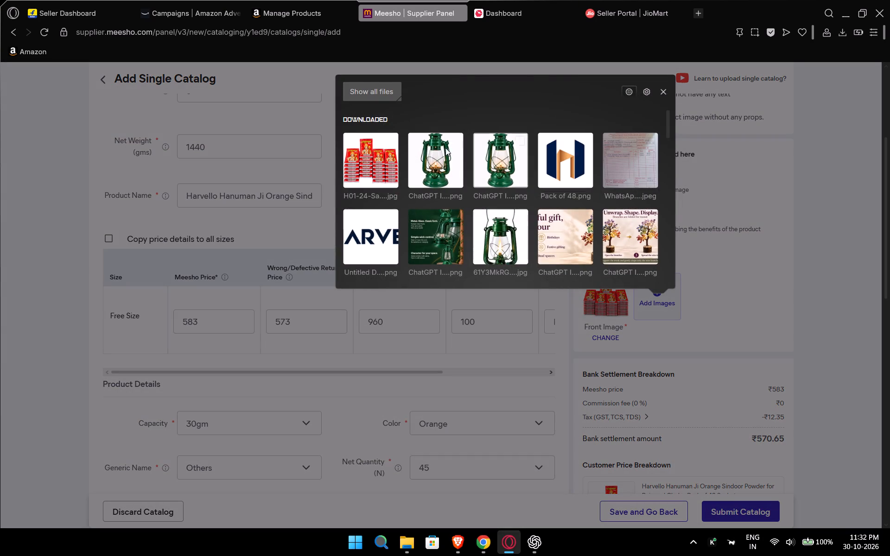
{"action": "left_click", "coordinate": [382, 95]}
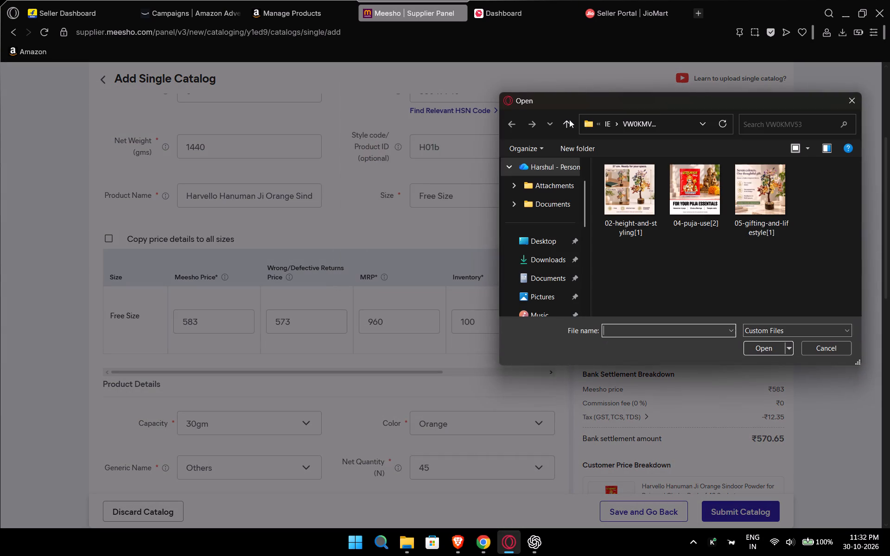
{"action": "left_click", "coordinate": [670, 126]}
{"action": "key", "text": "ctrl+v"}
{"action": "key", "text": "Return"}
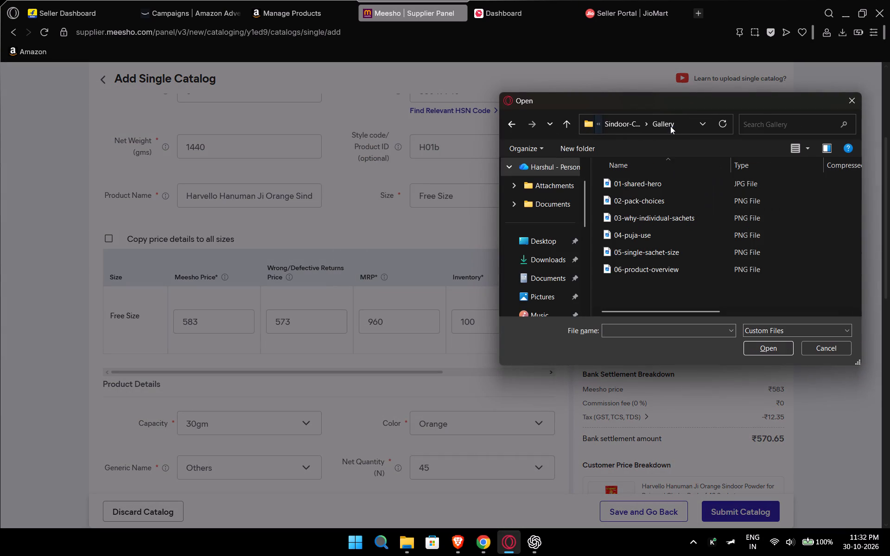
{"action": "double_click", "coordinate": [658, 196]}
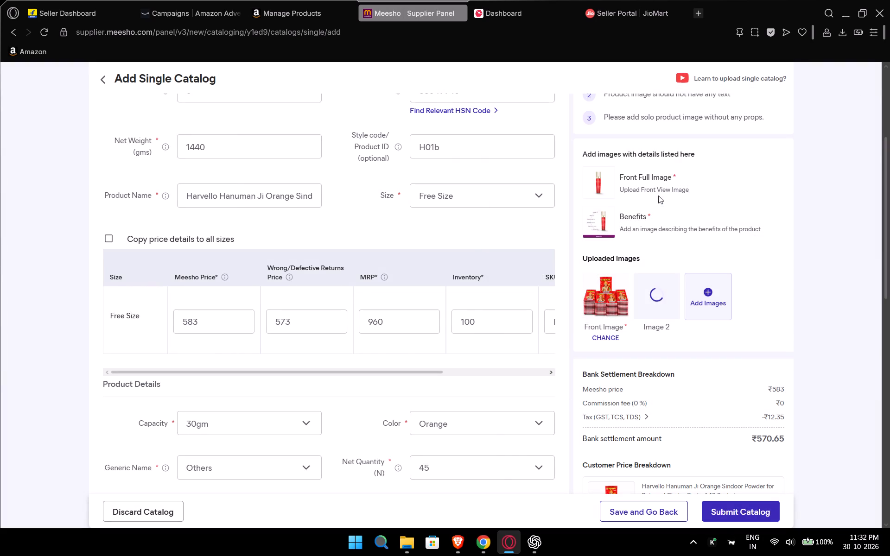
Add 03-why-individual-sachets from the Gallery folder as Product 3's Image 3.
{"action": "left_click", "coordinate": [712, 292]}
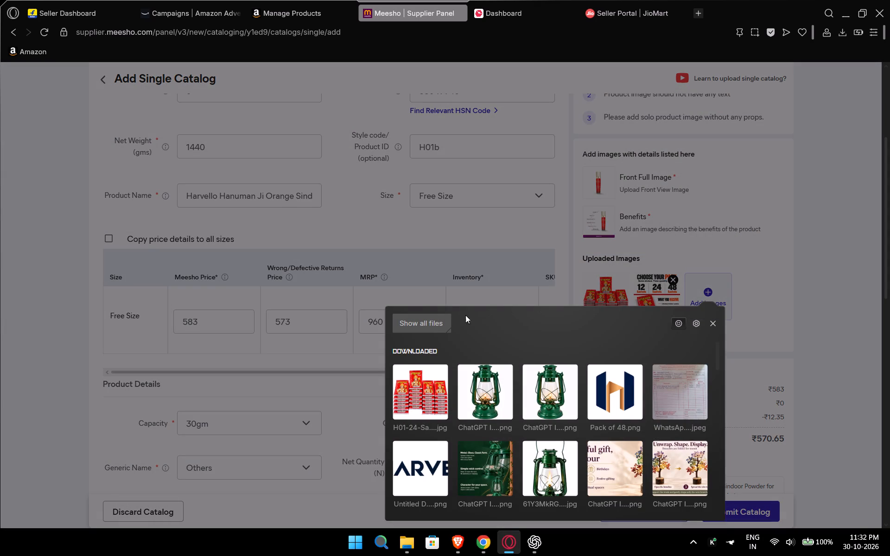
{"action": "left_click", "coordinate": [437, 318]}
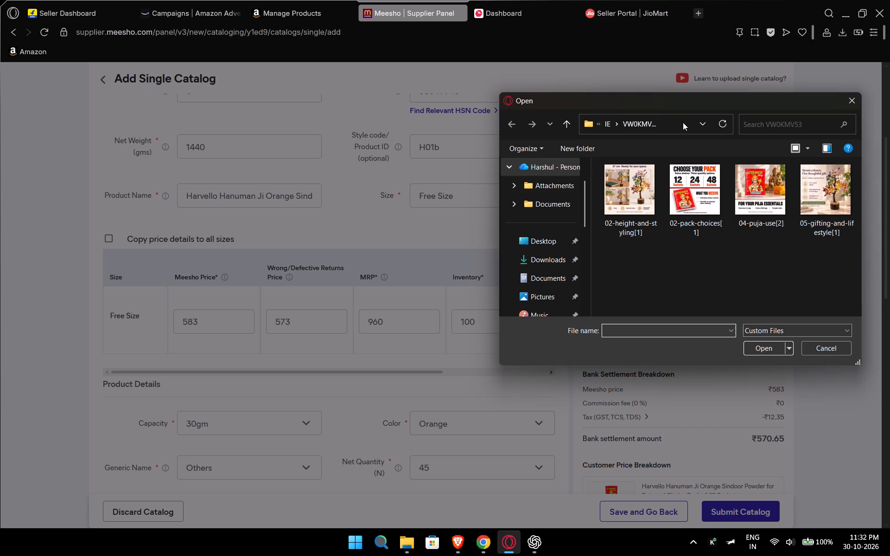
{"action": "left_click", "coordinate": [683, 122]}
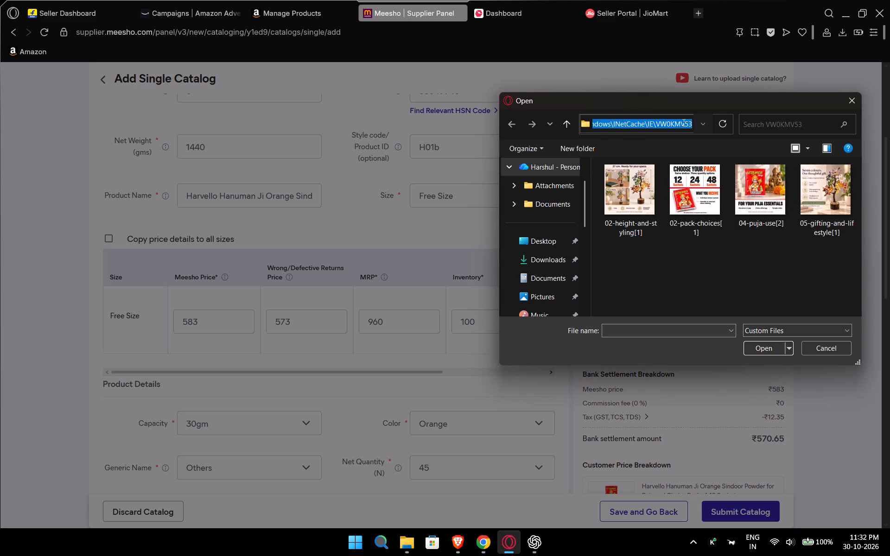
{"action": "key", "text": "ctrl+v"}
{"action": "key", "text": "Return"}
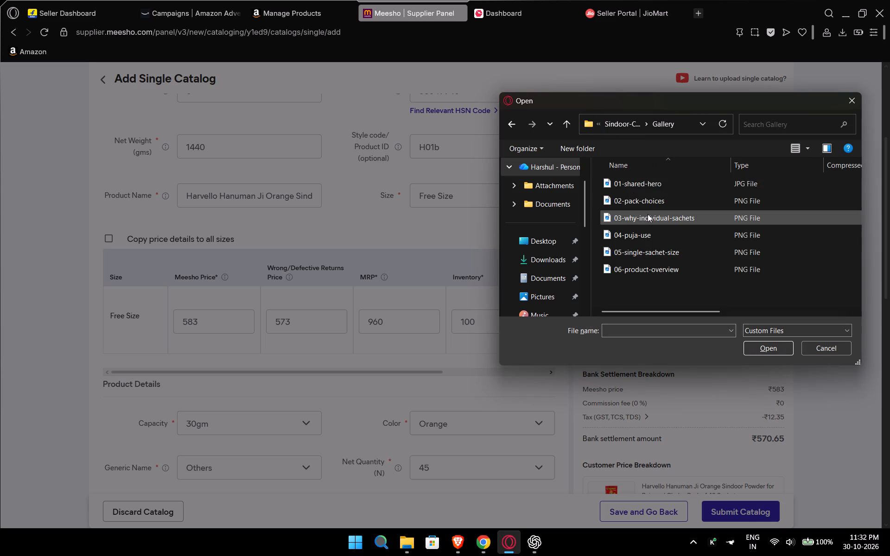
{"action": "double_click", "coordinate": [648, 214]}
Add 04-puja-use from the Gallery folder as Product 3's Image 4.
{"action": "left_click", "coordinate": [762, 292]}
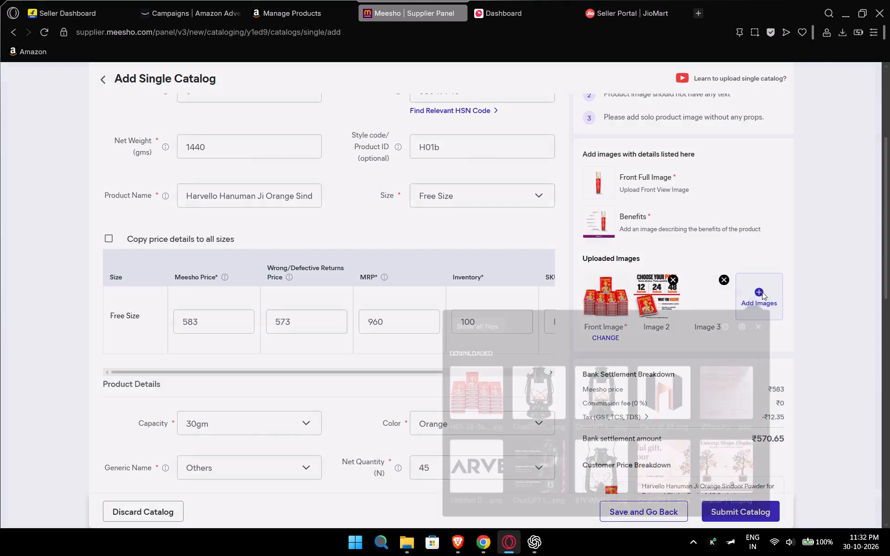
{"action": "left_click", "coordinate": [461, 328]}
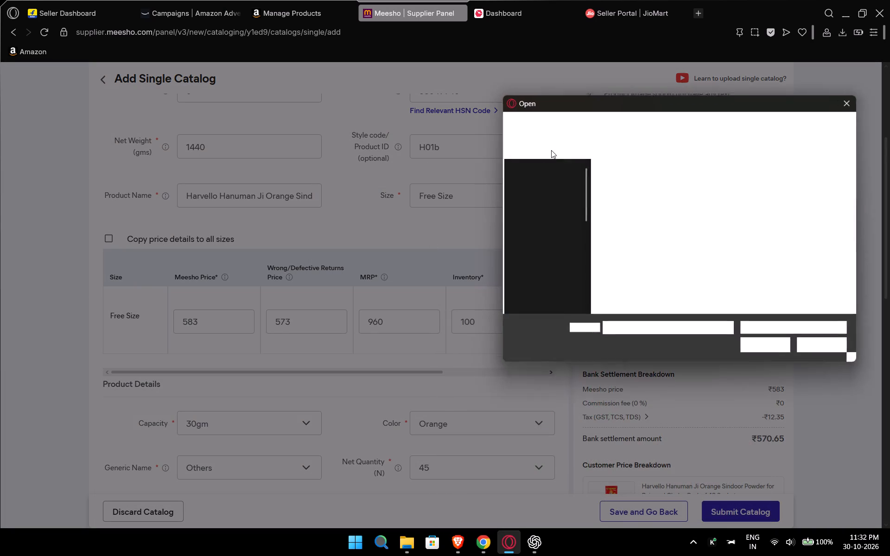
{"action": "left_click", "coordinate": [668, 122]}
{"action": "key", "text": "ctrl+v"}
{"action": "key", "text": "Return"}
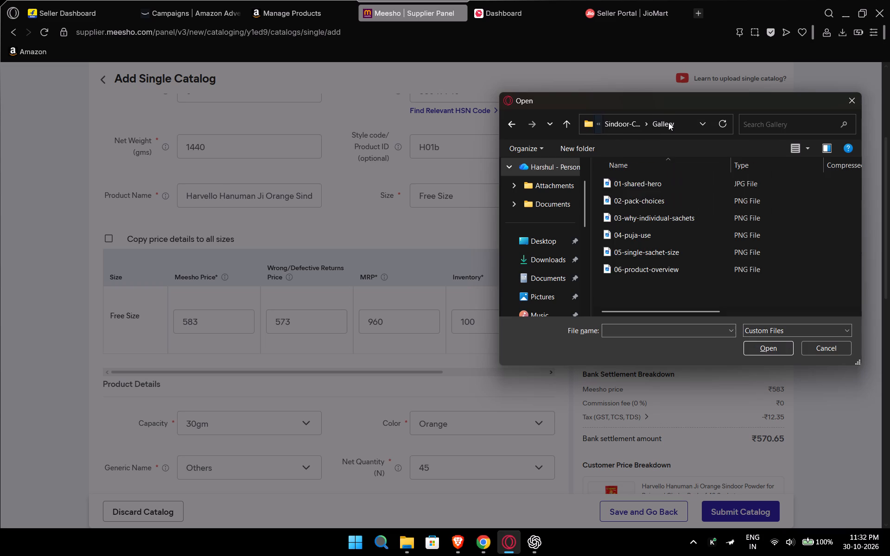
{"action": "double_click", "coordinate": [654, 233]}
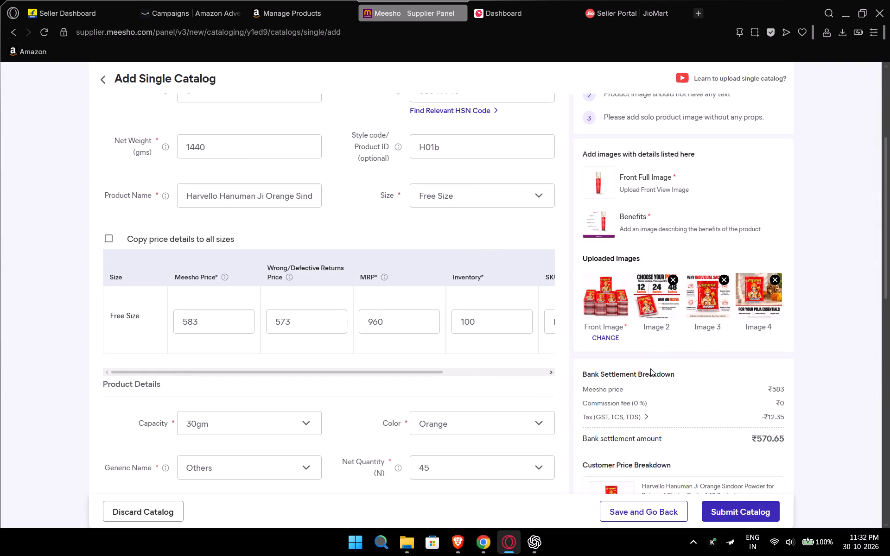
Review the images, prices and product details of Product 3 and Product 1 before submitting the catalog.
{"action": "scroll", "coordinate": [677, 421], "scroll_direction": "down", "scroll_amount": 2}
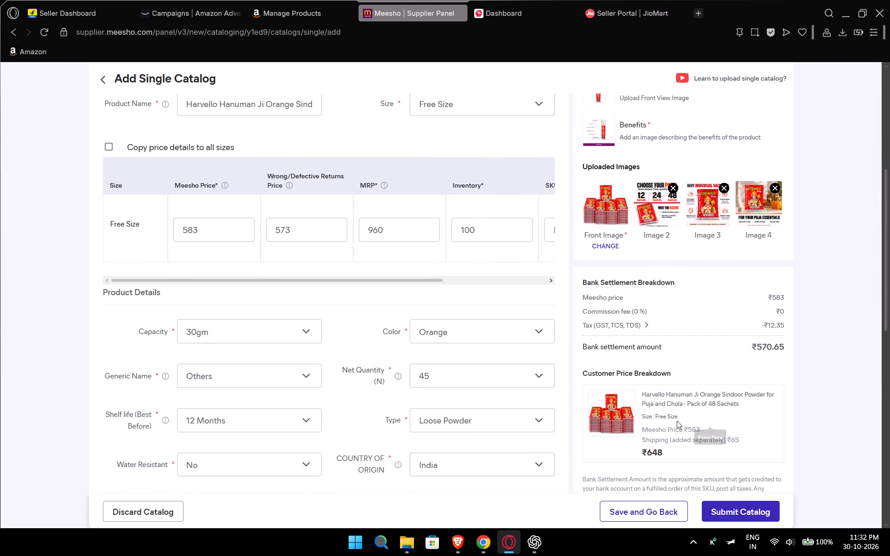
{"action": "scroll", "coordinate": [677, 421], "scroll_direction": "up", "scroll_amount": 3}
{"action": "scroll", "coordinate": [693, 485], "scroll_direction": "up", "scroll_amount": 3}
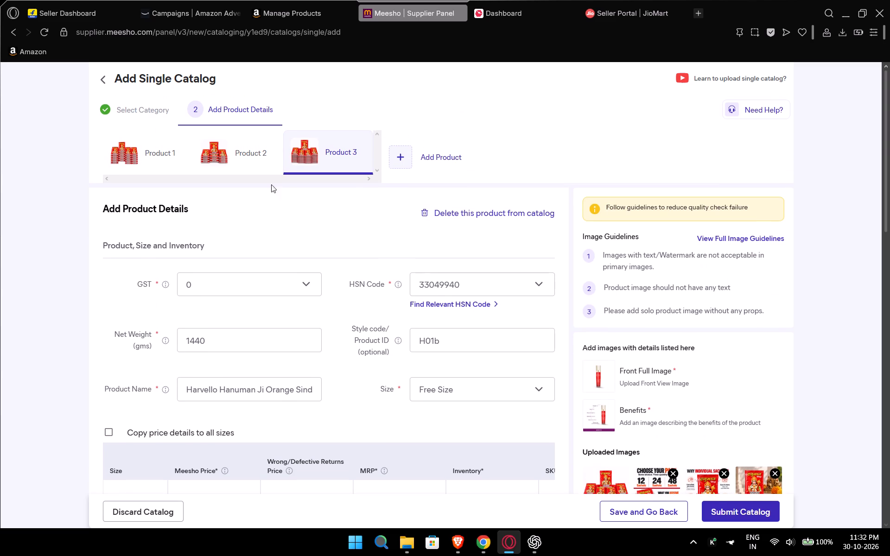
{"action": "left_click", "coordinate": [246, 165]}
{"action": "left_click", "coordinate": [156, 159]}
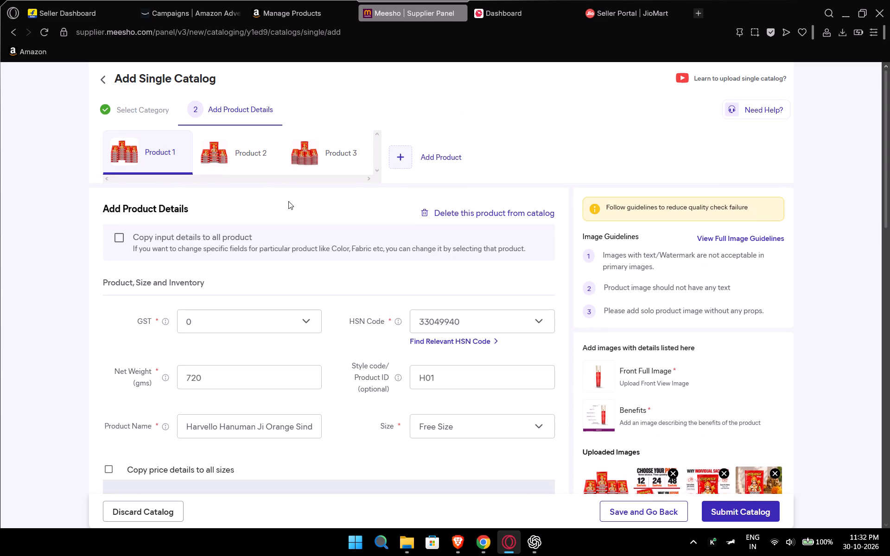
{"action": "scroll", "coordinate": [326, 297], "scroll_direction": "down", "scroll_amount": 3}
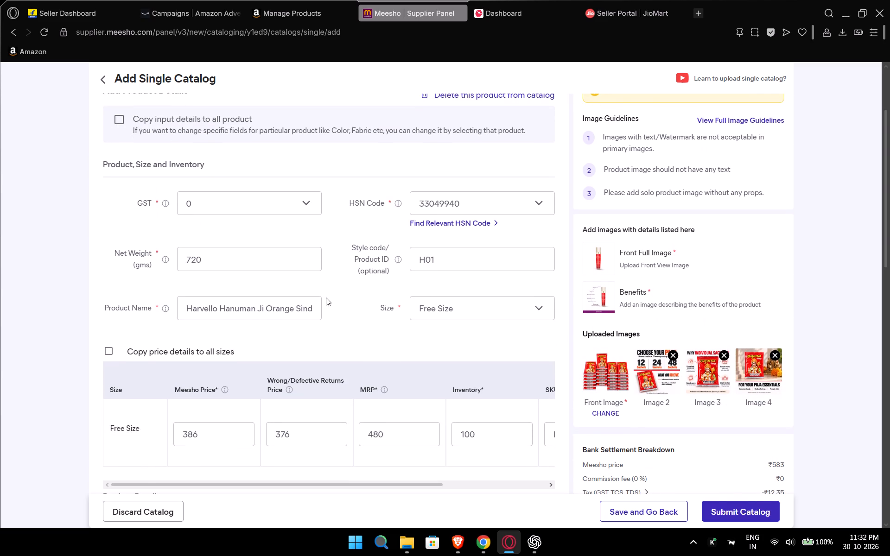
{"action": "scroll", "coordinate": [326, 297], "scroll_direction": "down", "scroll_amount": 1}
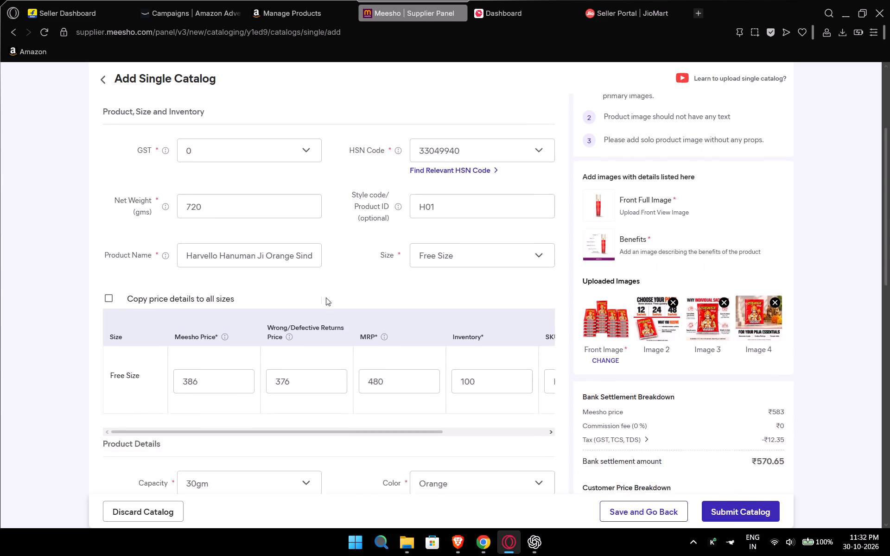
{"action": "scroll", "coordinate": [326, 297], "scroll_direction": "down", "scroll_amount": 4}
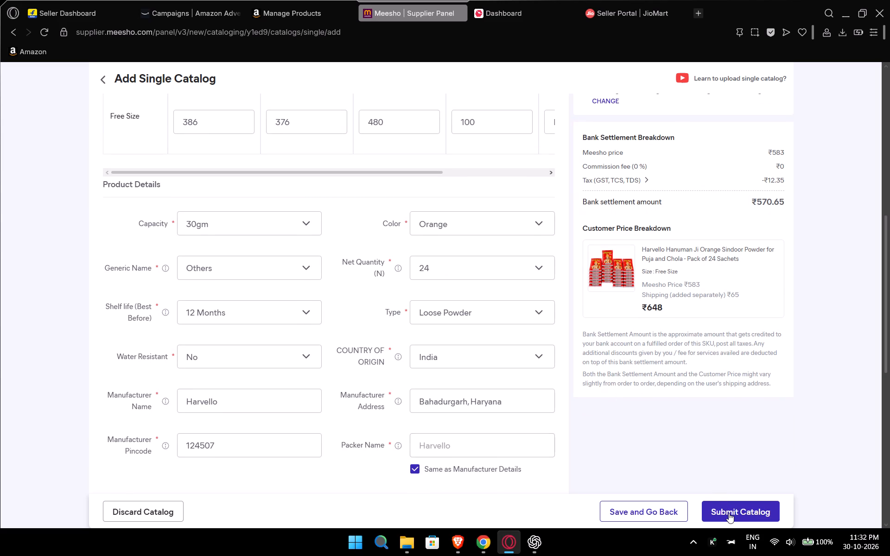
Submit the three-product sindoor catalog for quality check and return to the supplier home page.
{"action": "scroll", "coordinate": [638, 432], "scroll_direction": "down", "scroll_amount": 5}
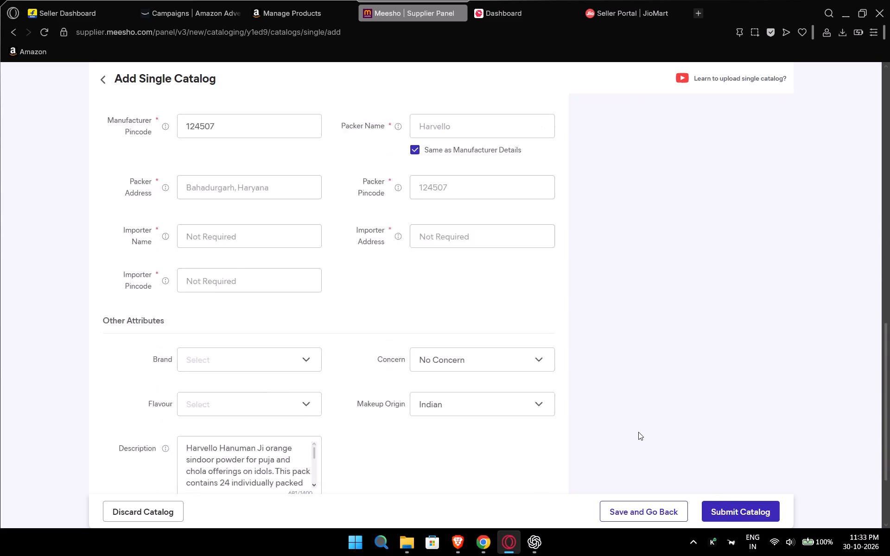
{"action": "scroll", "coordinate": [638, 432], "scroll_direction": "down", "scroll_amount": 1}
{"action": "scroll", "coordinate": [676, 378], "scroll_direction": "down", "scroll_amount": 3}
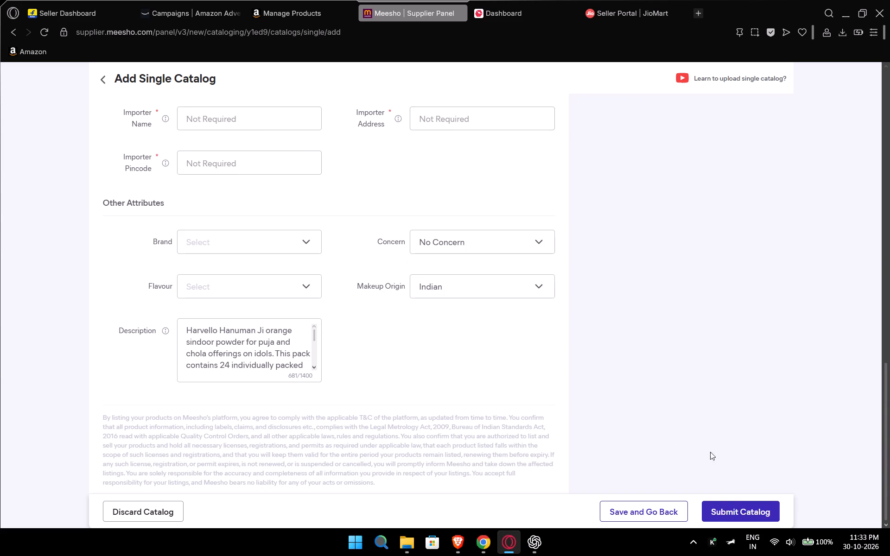
{"action": "left_click", "coordinate": [738, 513]}
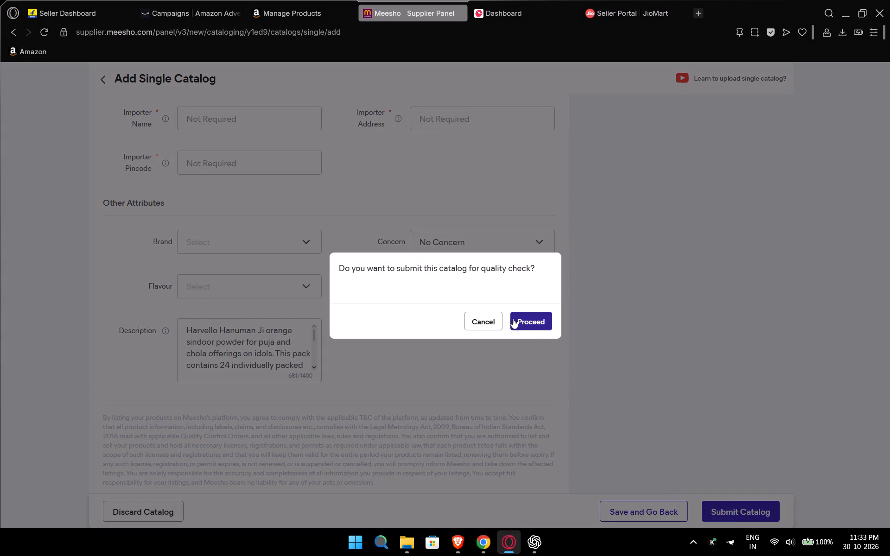
{"action": "left_click", "coordinate": [532, 322]}
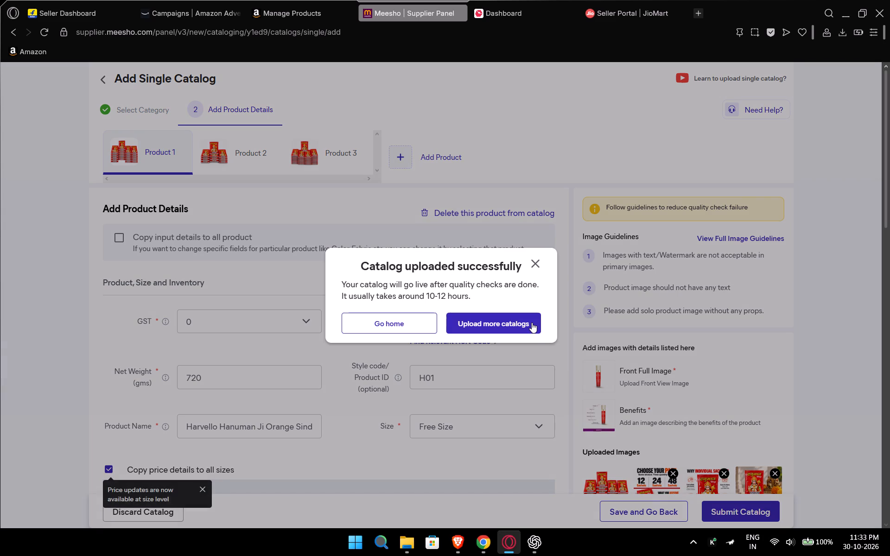
{"action": "left_click", "coordinate": [400, 321]}
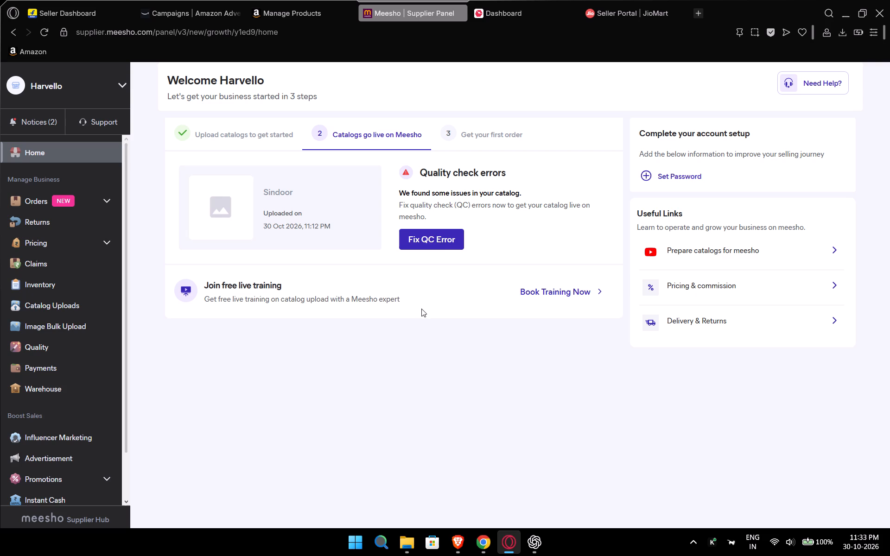
Open the quality check errors of the sindoor catalog among the single uploads and read the full error message.
{"action": "left_click", "coordinate": [444, 230]}
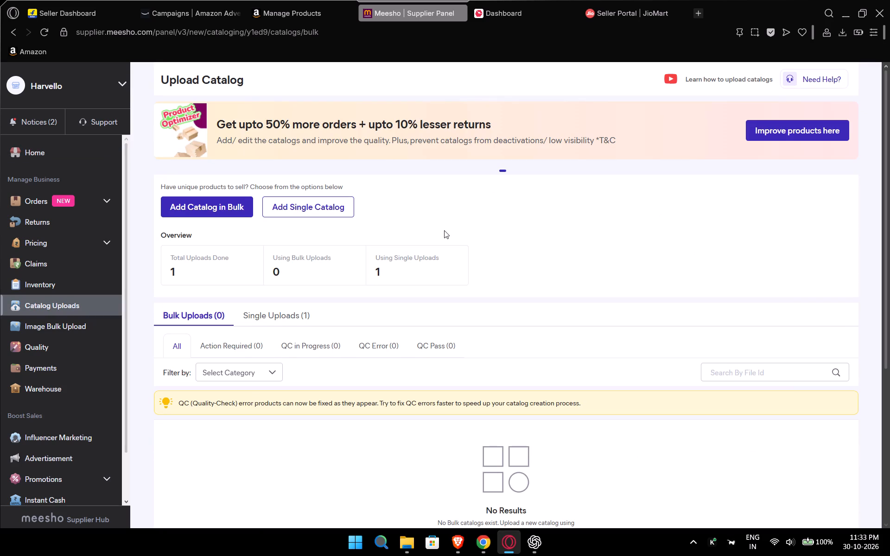
{"action": "scroll", "coordinate": [456, 272], "scroll_direction": "down", "scroll_amount": 2}
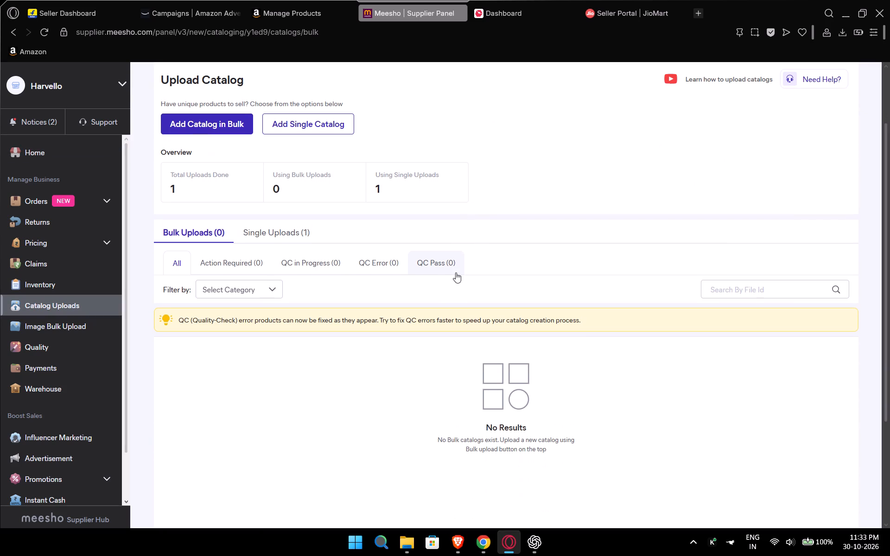
{"action": "left_click", "coordinate": [263, 237]}
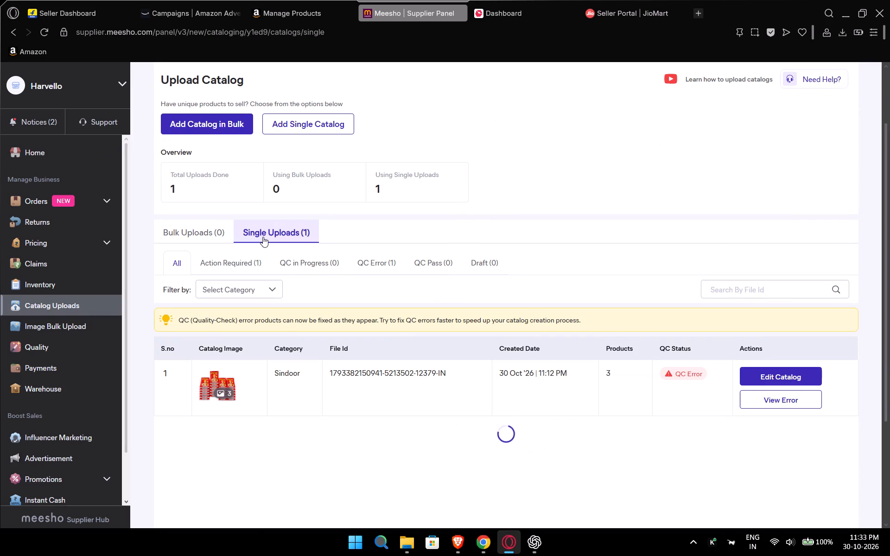
{"action": "left_click", "coordinate": [770, 400]}
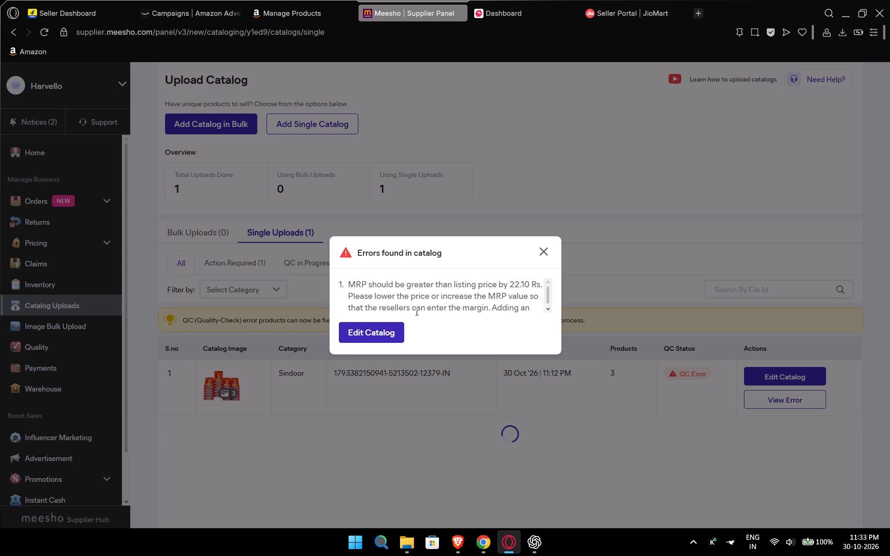
{"action": "scroll", "coordinate": [473, 309], "scroll_direction": "down", "scroll_amount": 1}
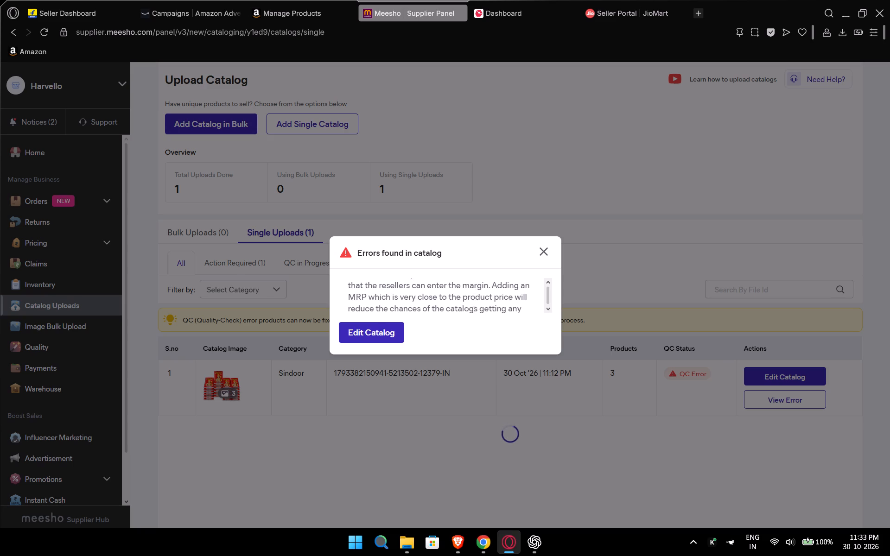
{"action": "scroll", "coordinate": [473, 309], "scroll_direction": "down", "scroll_amount": 1}
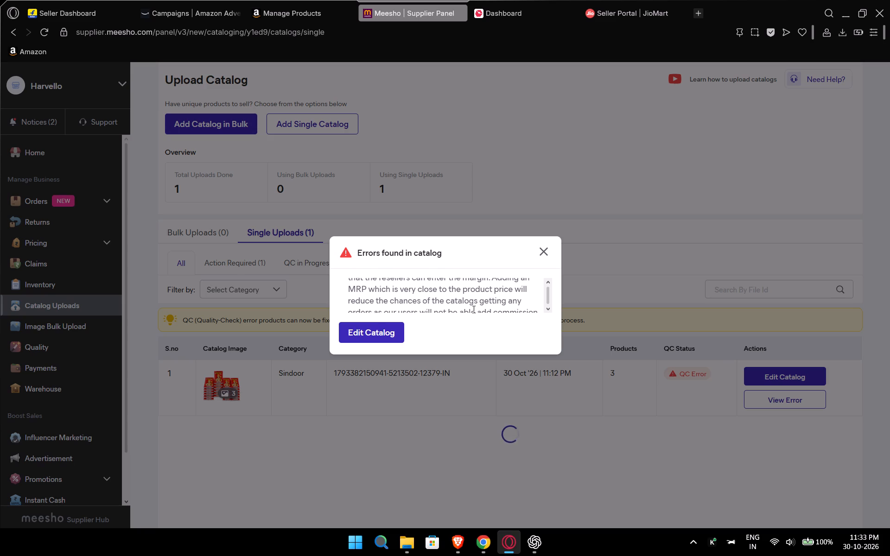
{"action": "scroll", "coordinate": [473, 309], "scroll_direction": "down", "scroll_amount": 2}
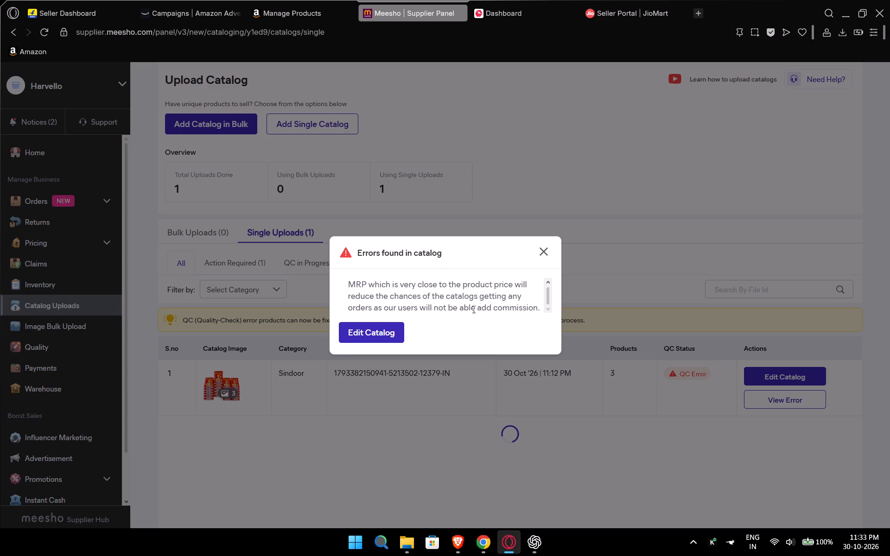
{"action": "scroll", "coordinate": [473, 309], "scroll_direction": "down", "scroll_amount": 2}
{"action": "scroll", "coordinate": [485, 300], "scroll_direction": "up", "scroll_amount": 4}
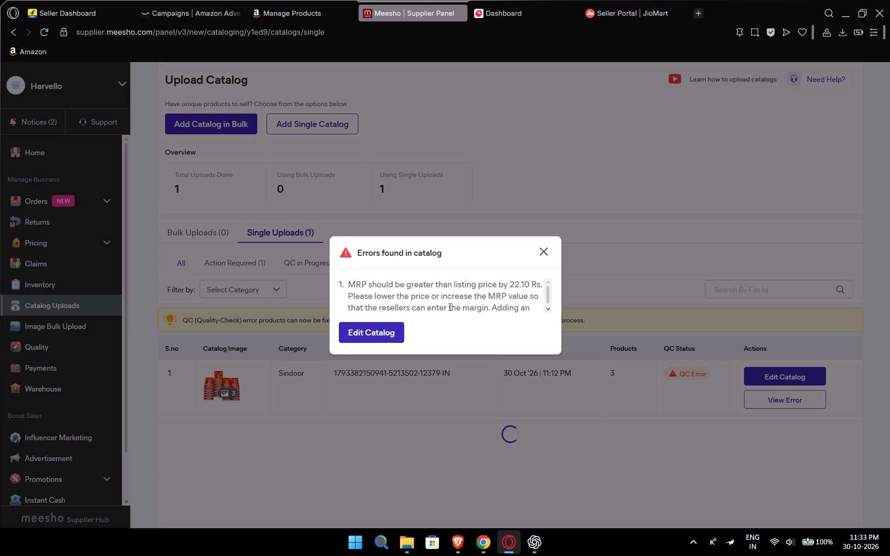
{"action": "key", "text": "super+Print"}
{"action": "key", "text": "alt+Tab"}
{"action": "key", "text": "alt+Tab"}
{"action": "left_click_drag", "start_coordinate": [338, 284], "coordinate": [514, 337]}
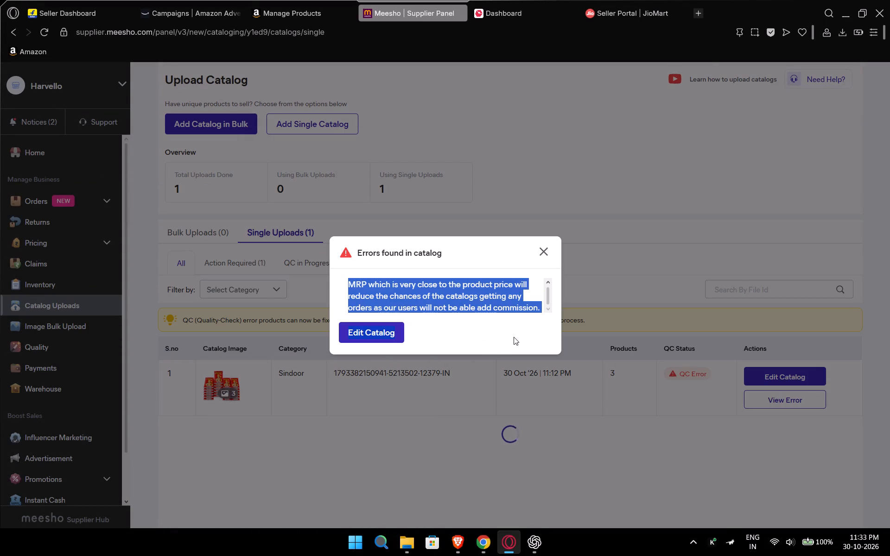
{"action": "left_click_drag", "start_coordinate": [514, 337], "coordinate": [520, 336]}
{"action": "key", "text": "ctrl+c"}
{"action": "left_click_drag", "start_coordinate": [340, 250], "coordinate": [422, 265]}
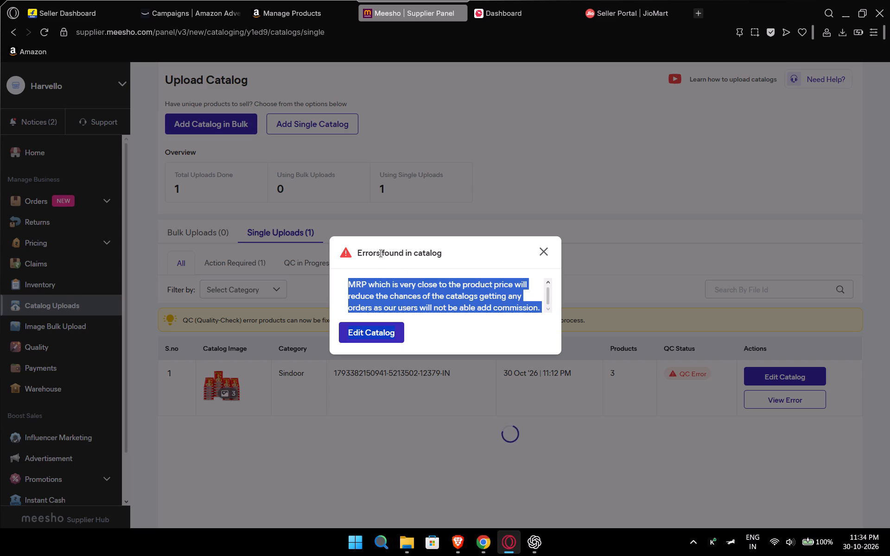
{"action": "double_click", "coordinate": [380, 253]}
{"action": "left_click_drag", "start_coordinate": [354, 252], "coordinate": [393, 258]}
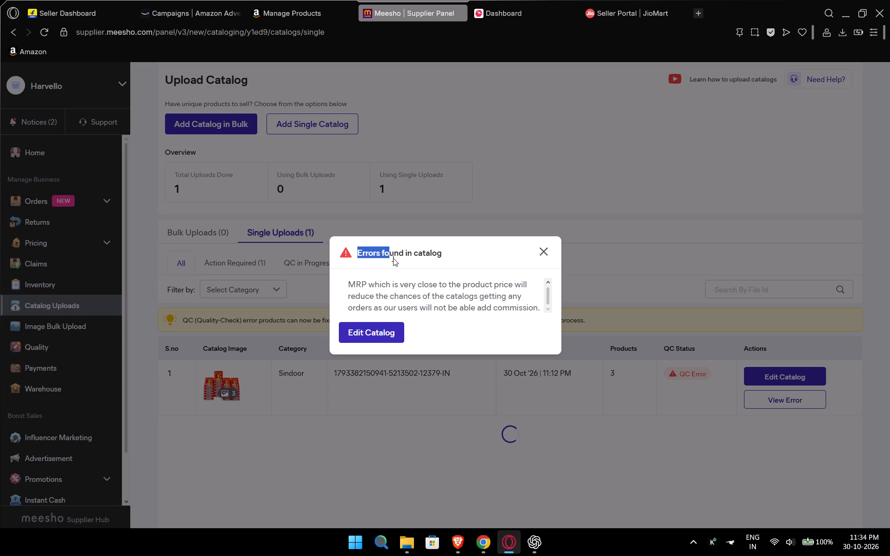
{"action": "left_click_drag", "start_coordinate": [393, 258], "coordinate": [516, 351]}
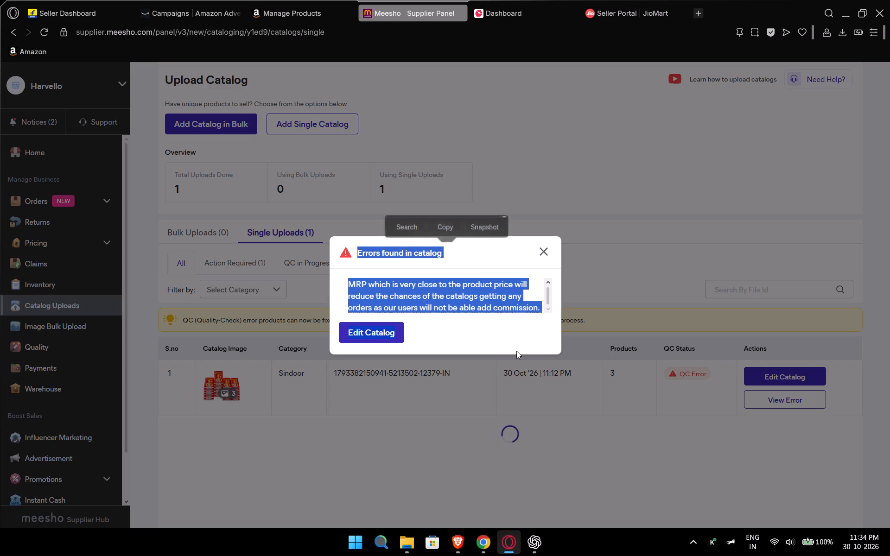
{"action": "scroll", "coordinate": [467, 288], "scroll_direction": "up", "scroll_amount": 2}
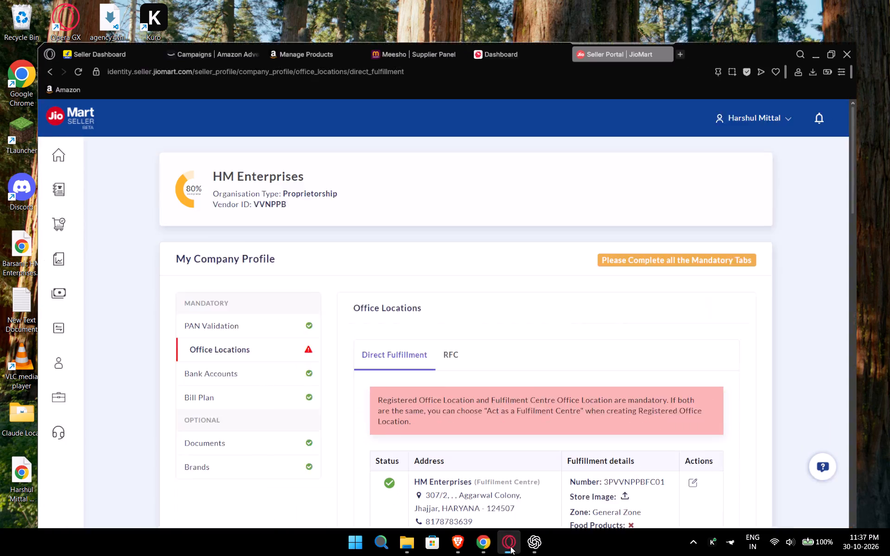
Switch to Amazon Seller Central's Manage Products list and reload it.
{"action": "left_click", "coordinate": [298, 0]}
{"action": "scroll", "coordinate": [104, 114], "scroll_direction": "up", "scroll_amount": 1}
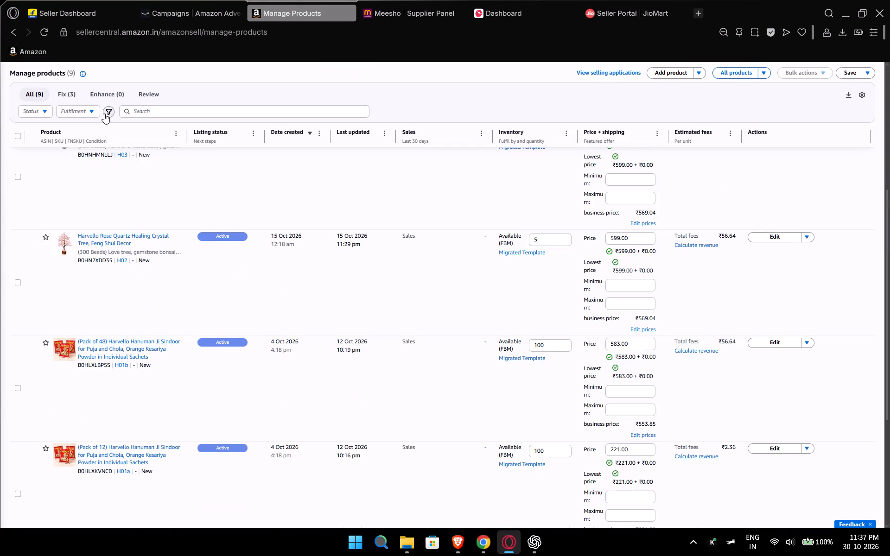
{"action": "left_click", "coordinate": [45, 34]}
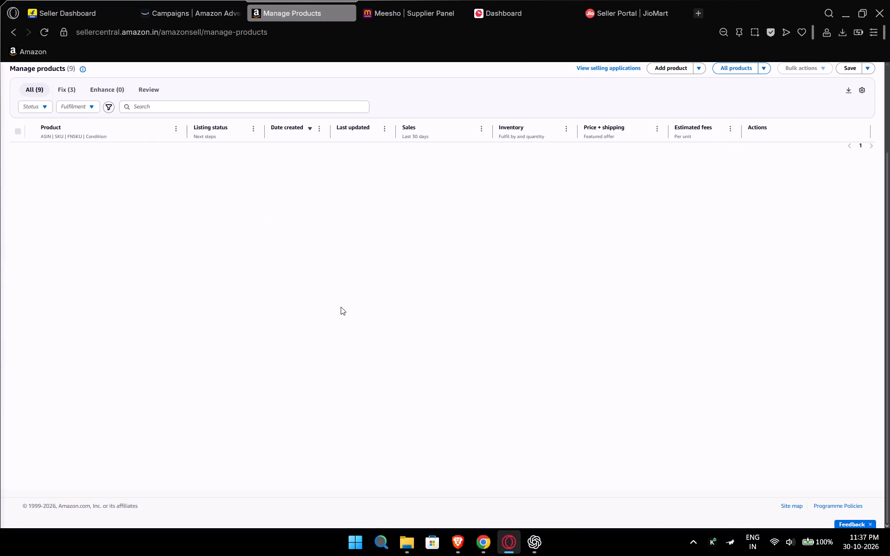
Open the 48-sachet sindoor listing H01b for editing, look over its description and images, and close it without submitting.
{"action": "scroll", "coordinate": [341, 307], "scroll_direction": "down", "scroll_amount": 5}
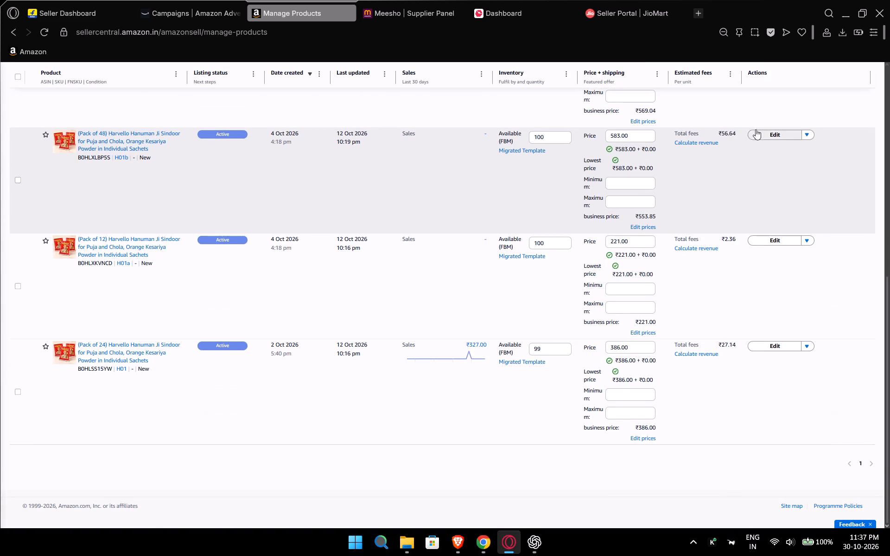
{"action": "left_click", "coordinate": [778, 131]}
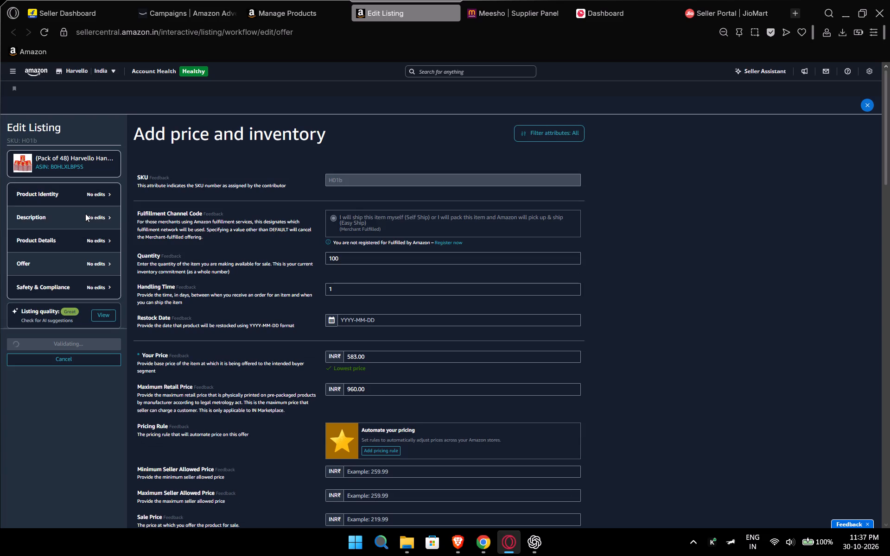
{"action": "scroll", "coordinate": [244, 292], "scroll_direction": "down", "scroll_amount": 1}
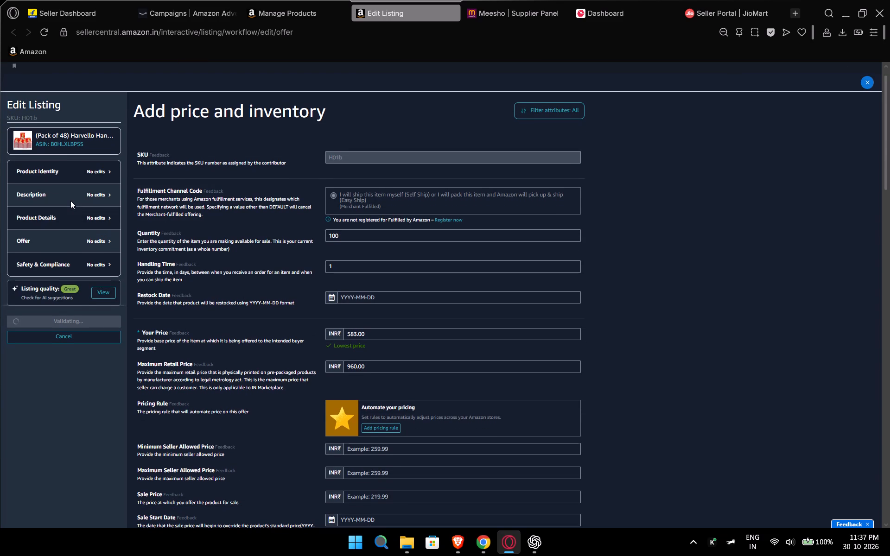
{"action": "left_click", "coordinate": [70, 201]}
{"action": "scroll", "coordinate": [212, 289], "scroll_direction": "down", "scroll_amount": 2}
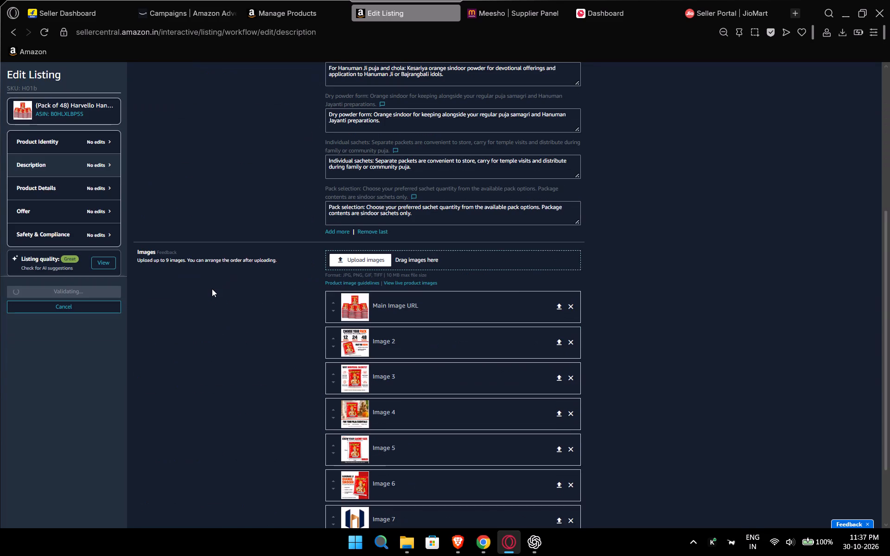
{"action": "scroll", "coordinate": [212, 289], "scroll_direction": "down", "scroll_amount": 1}
{"action": "left_click", "coordinate": [452, 14]}
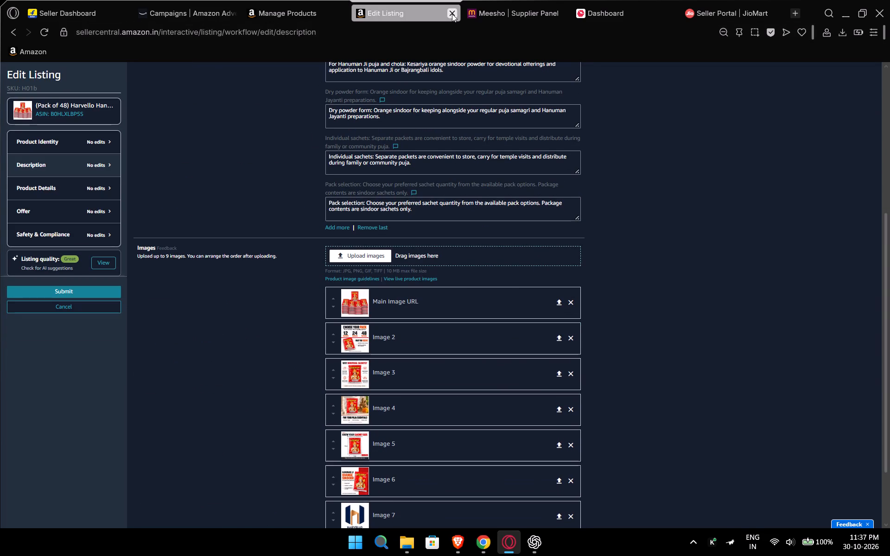
{"action": "left_click", "coordinate": [515, 102]}
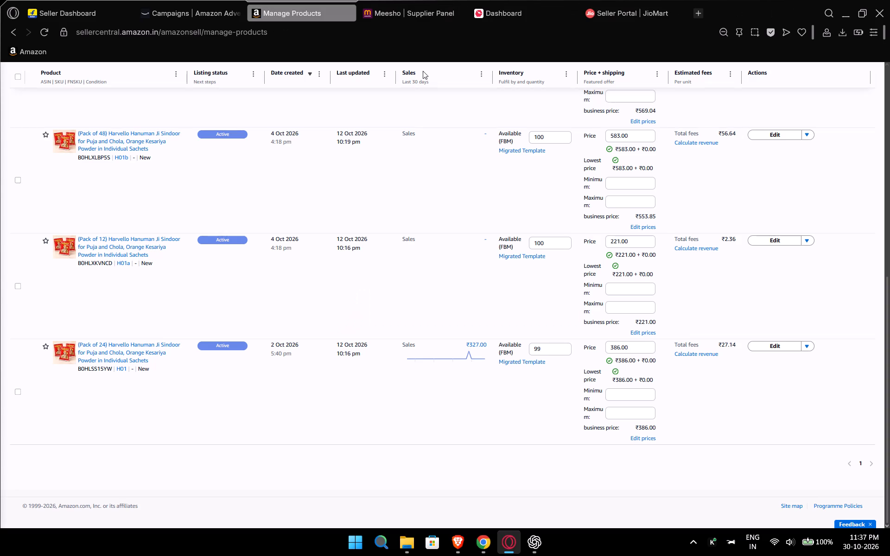
Go from the Manage Products list to the Amazon Seller Central home page.
{"action": "scroll", "coordinate": [284, 243], "scroll_direction": "up", "scroll_amount": 7}
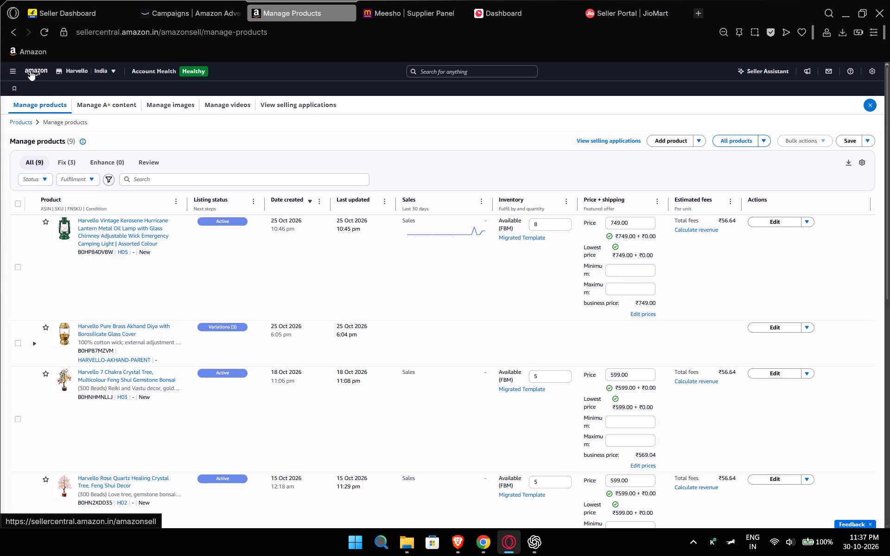
{"action": "left_click", "coordinate": [30, 70]}
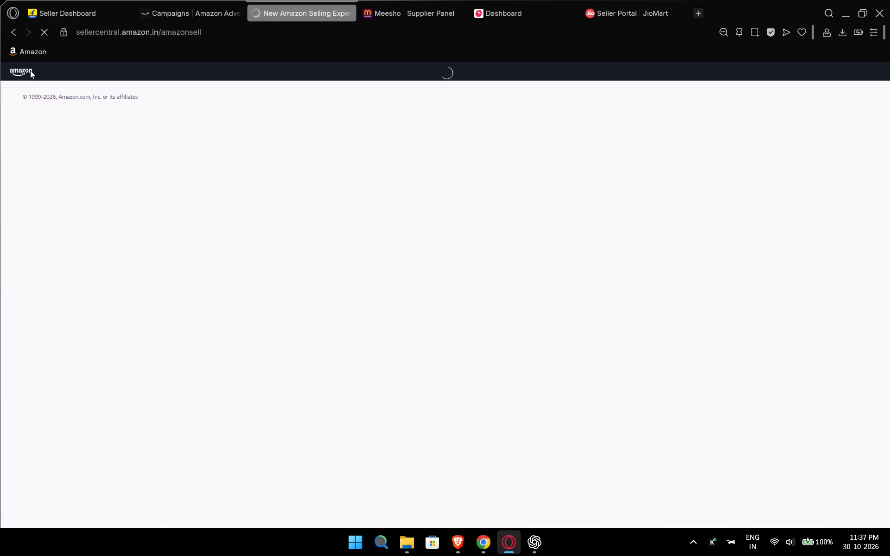
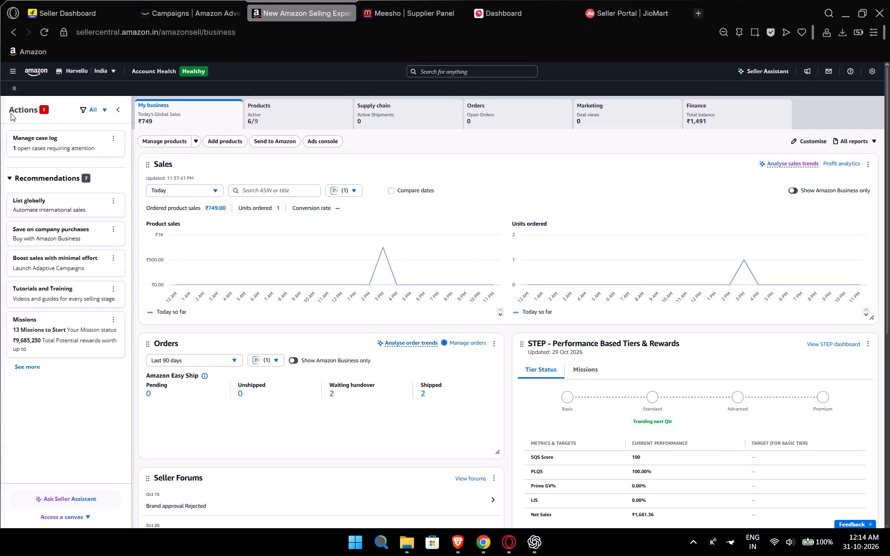
Go from the Seller Central home page to the Manage Orders page for seller-fulfilled orders.
{"action": "left_click", "coordinate": [16, 71]}
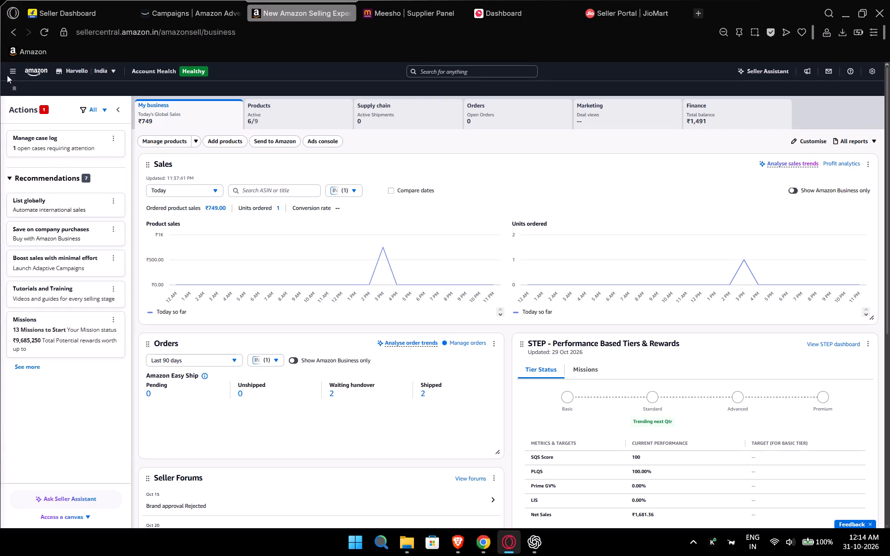
{"action": "left_click", "coordinate": [10, 73]}
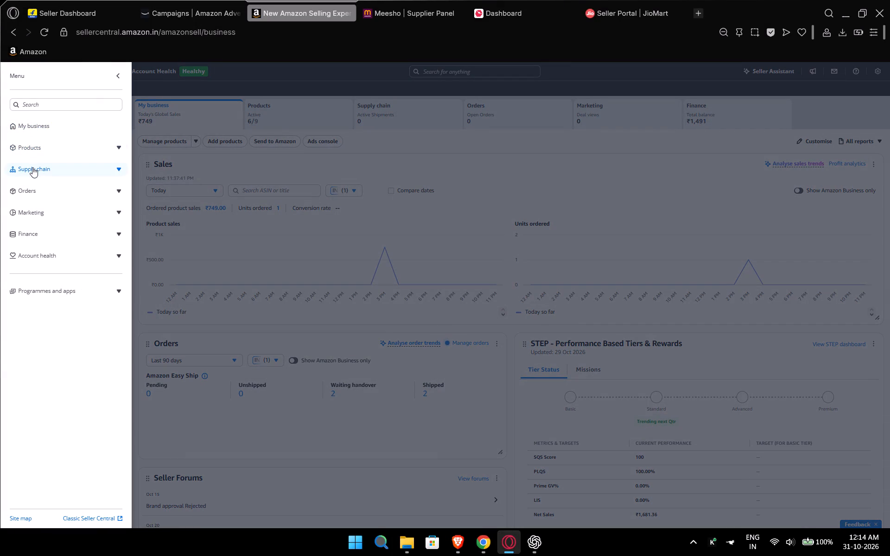
{"action": "left_click", "coordinate": [46, 144]}
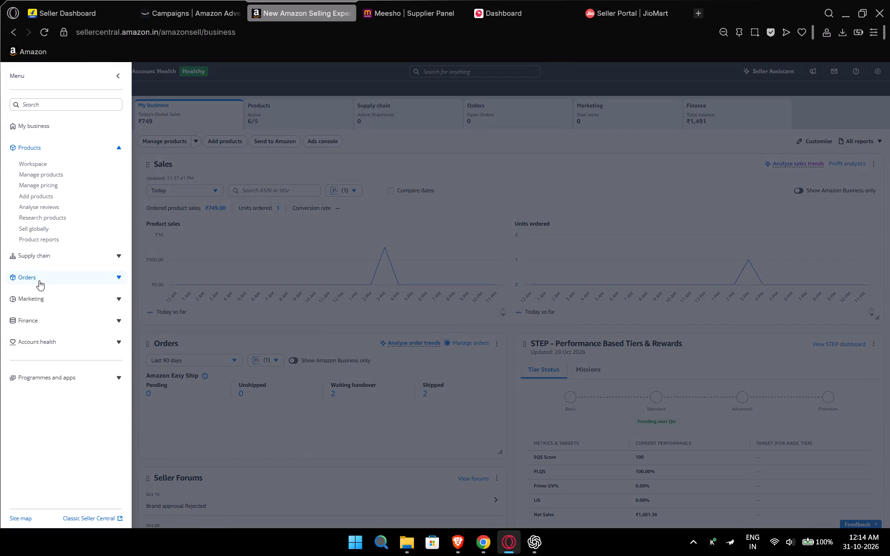
{"action": "left_click", "coordinate": [39, 280]}
{"action": "left_click", "coordinate": [38, 304]}
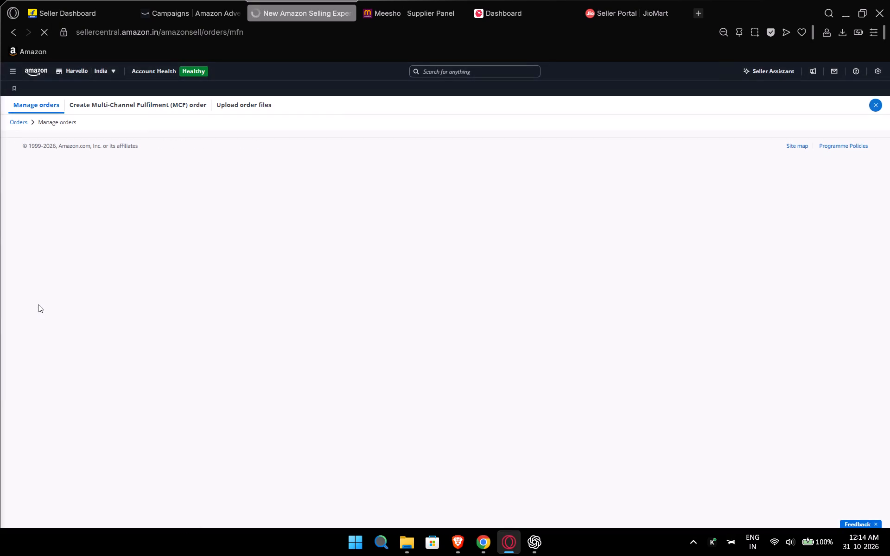
{"action": "left_click", "coordinate": [38, 304]}
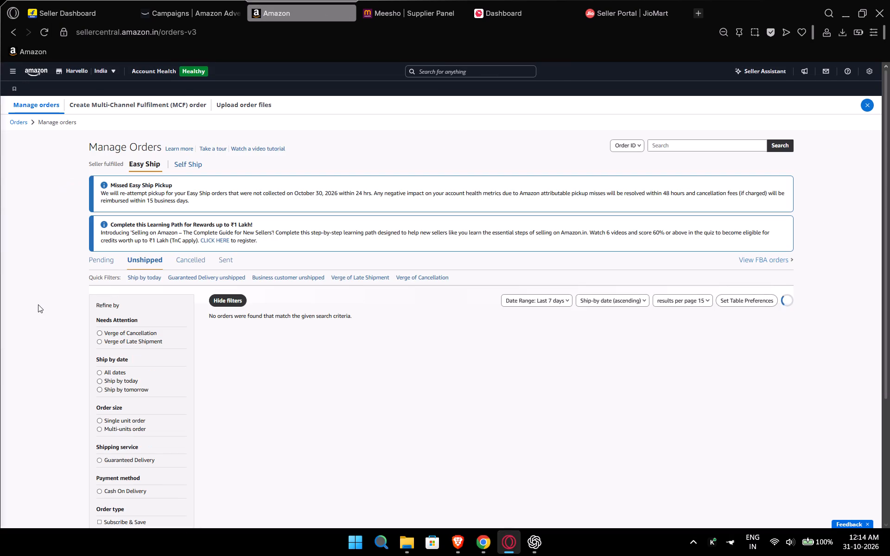
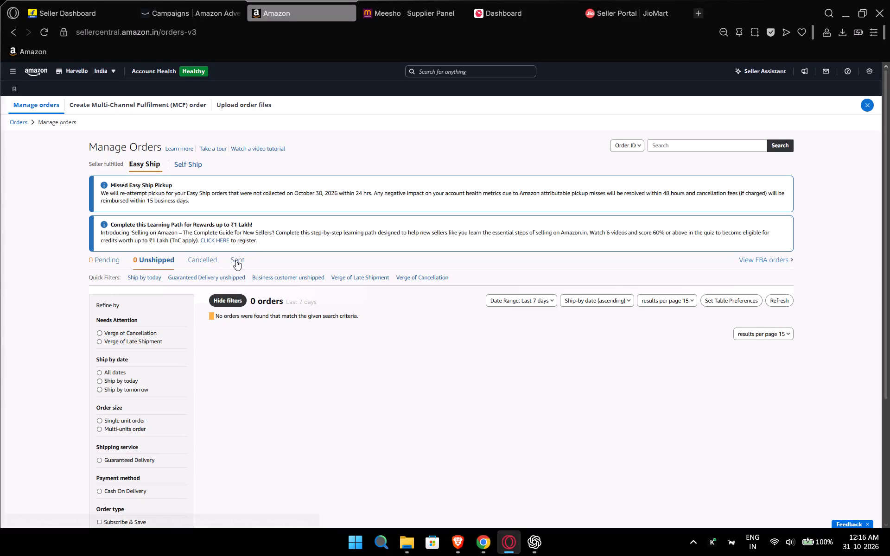
Show the sent Easy Ship orders that are waiting for pickup on Amazon.
{"action": "left_click", "coordinate": [234, 261]}
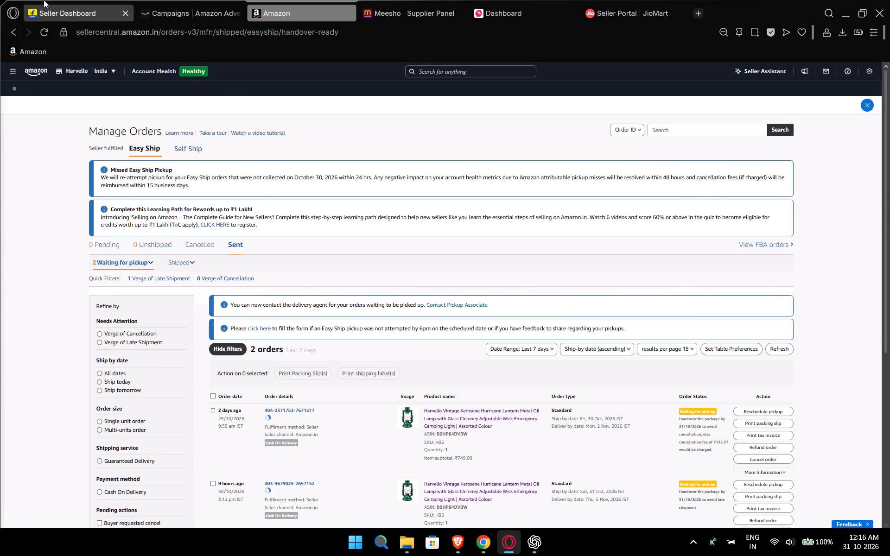
Switch to the Flipkart Seller Hub and go through its home page to the Forward Orders page.
{"action": "left_click", "coordinate": [44, 0]}
{"action": "left_click", "coordinate": [45, 26]}
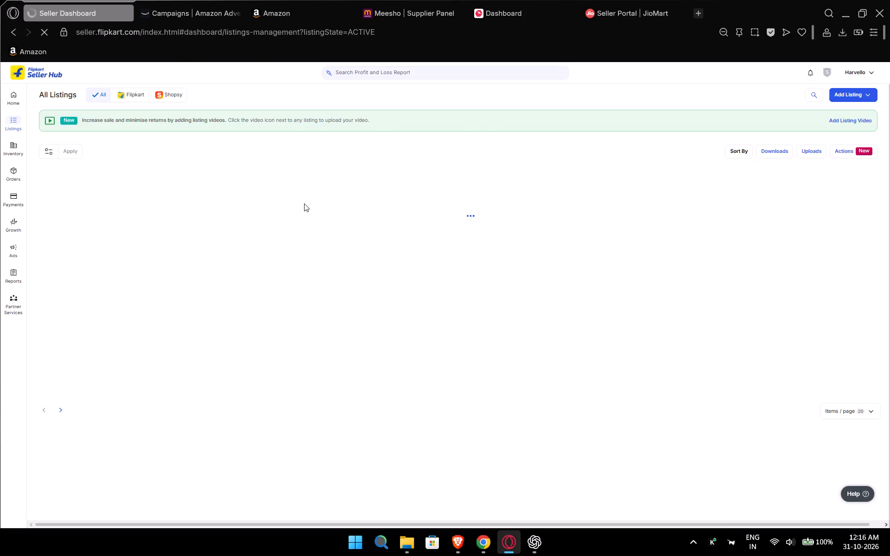
{"action": "left_click", "coordinate": [14, 101]}
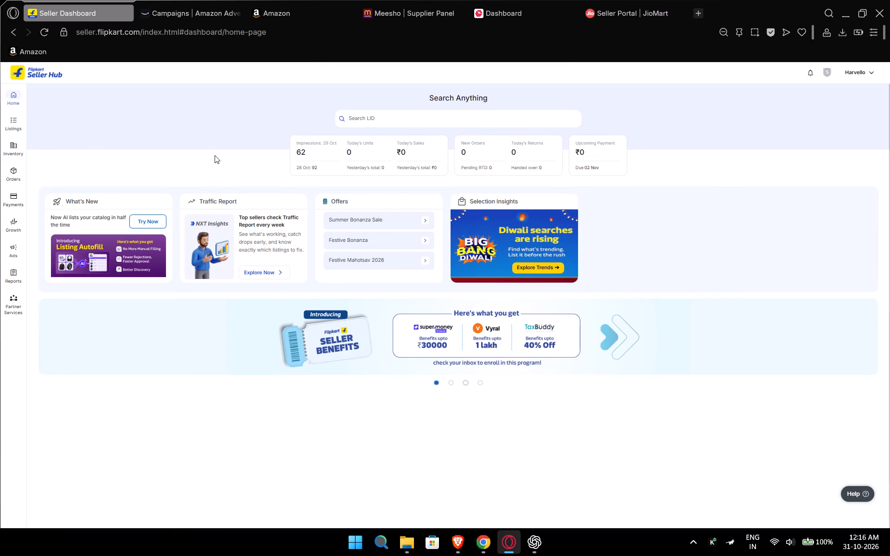
{"action": "left_click", "coordinate": [16, 167]}
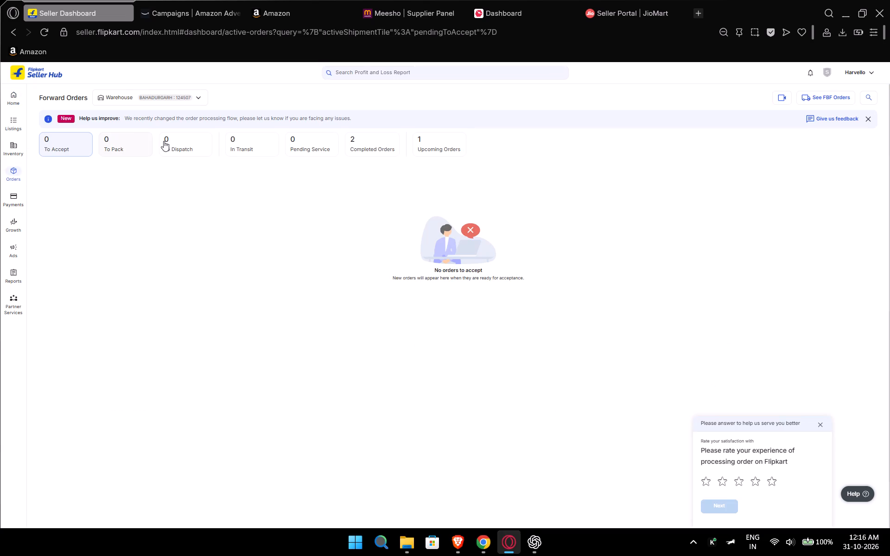
Examine the full order details of the upcoming Hanuman Ji sindoor order, including items and customer section, and close them.
{"action": "left_click", "coordinate": [434, 146]}
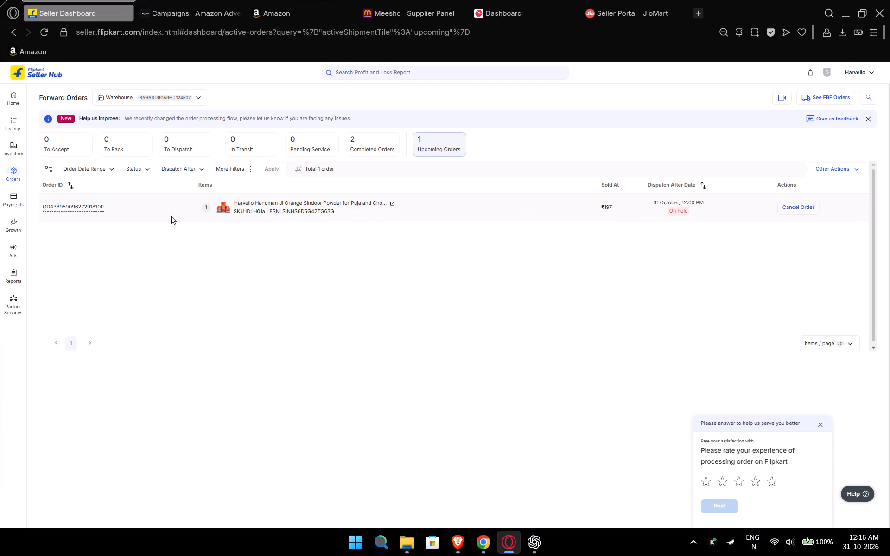
{"action": "left_click", "coordinate": [85, 208]}
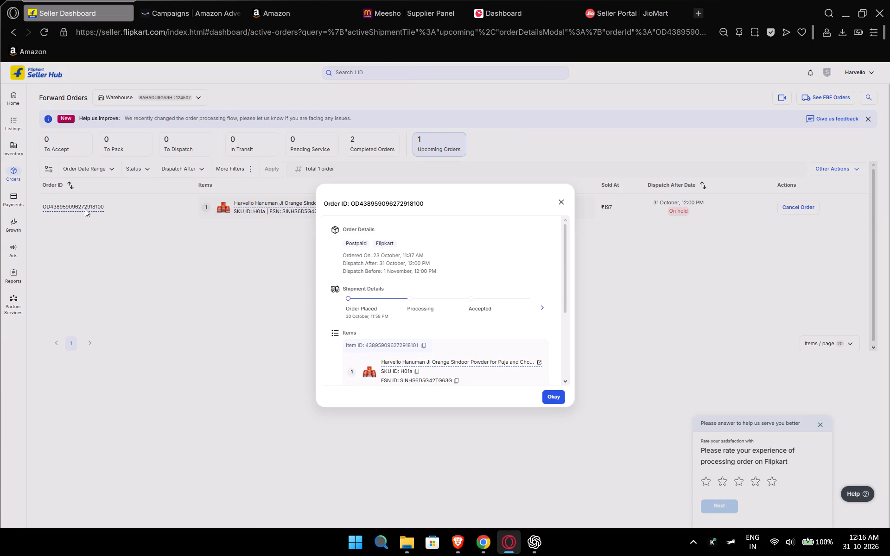
{"action": "scroll", "coordinate": [463, 288], "scroll_direction": "down", "scroll_amount": 1}
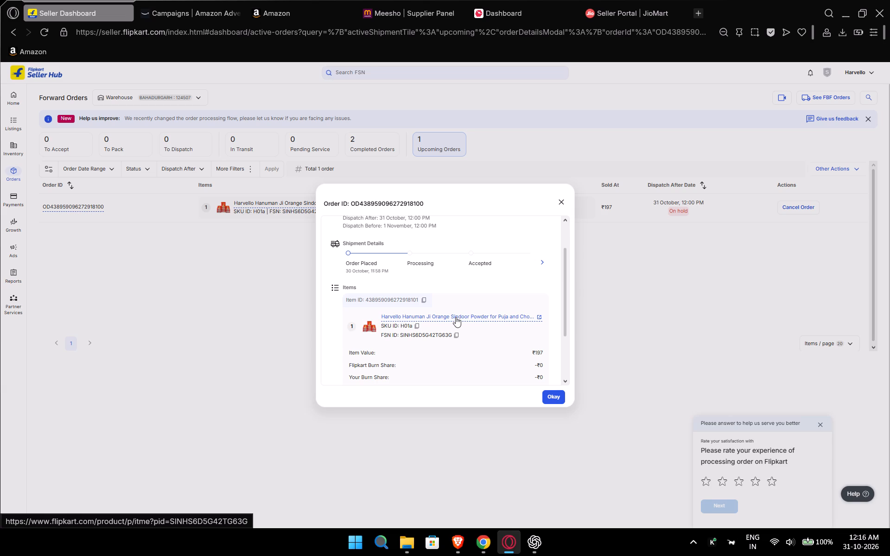
{"action": "scroll", "coordinate": [456, 317], "scroll_direction": "down", "scroll_amount": 2}
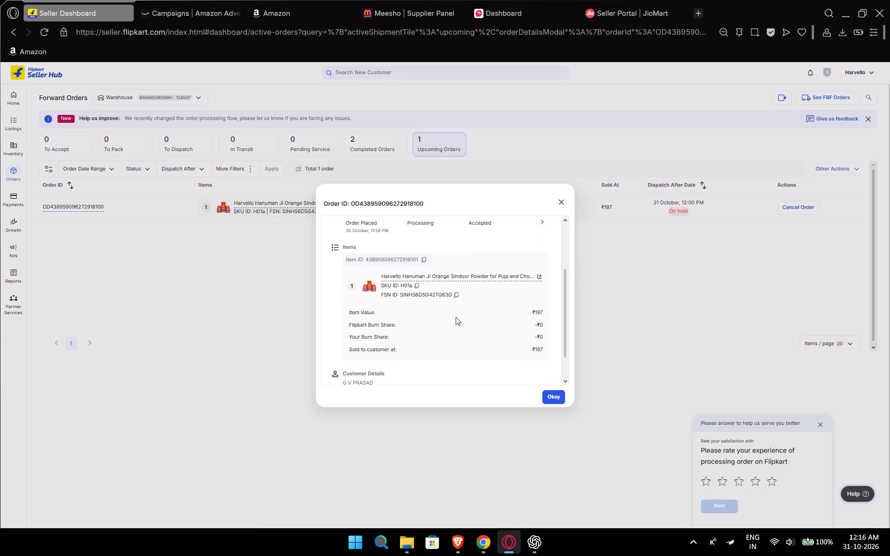
{"action": "scroll", "coordinate": [456, 317], "scroll_direction": "down", "scroll_amount": 4}
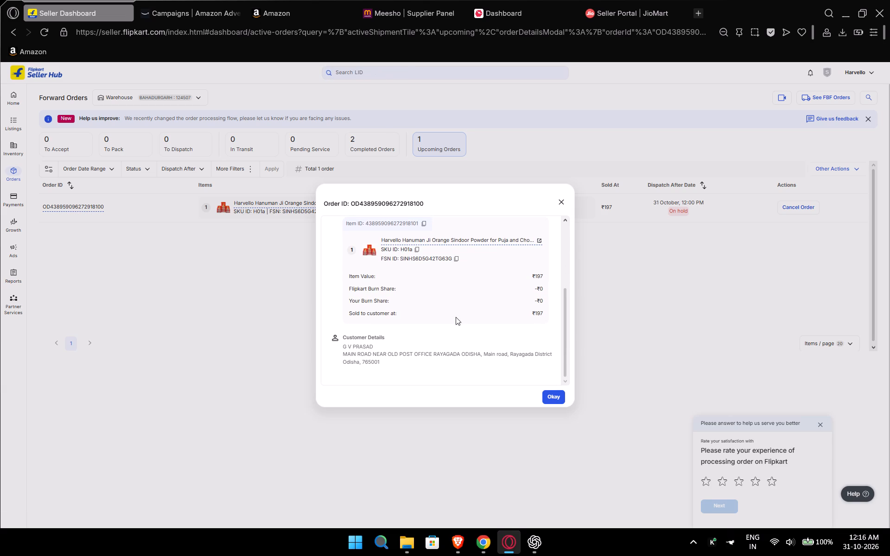
{"action": "left_click", "coordinate": [560, 202]}
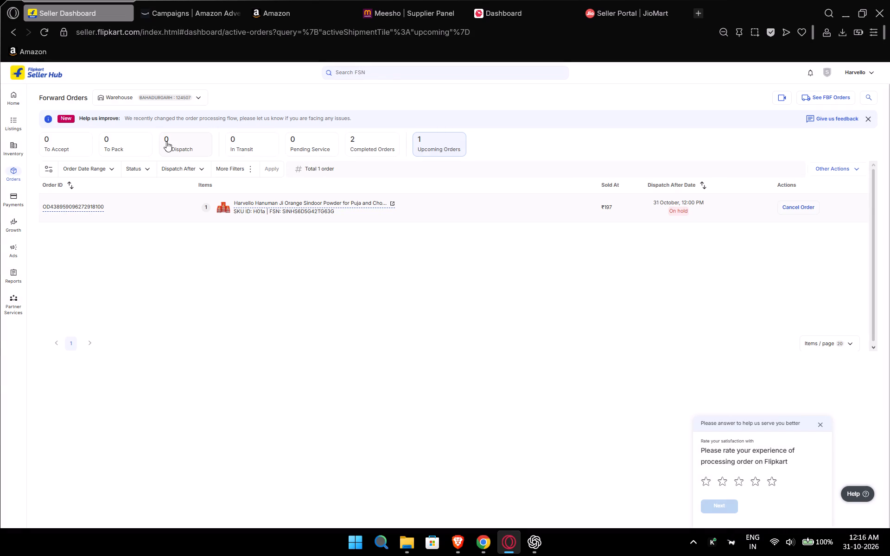
Among the completed orders, examine the shipment, item and customer details of the return-requested H01a sindoor order and close them.
{"action": "left_click", "coordinate": [355, 139]}
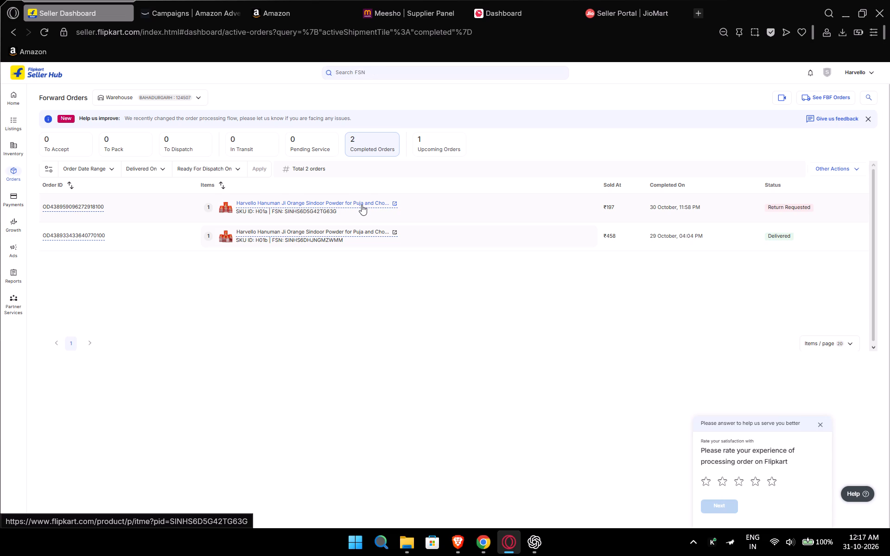
{"action": "left_click", "coordinate": [57, 202]}
{"action": "left_click", "coordinate": [62, 206]}
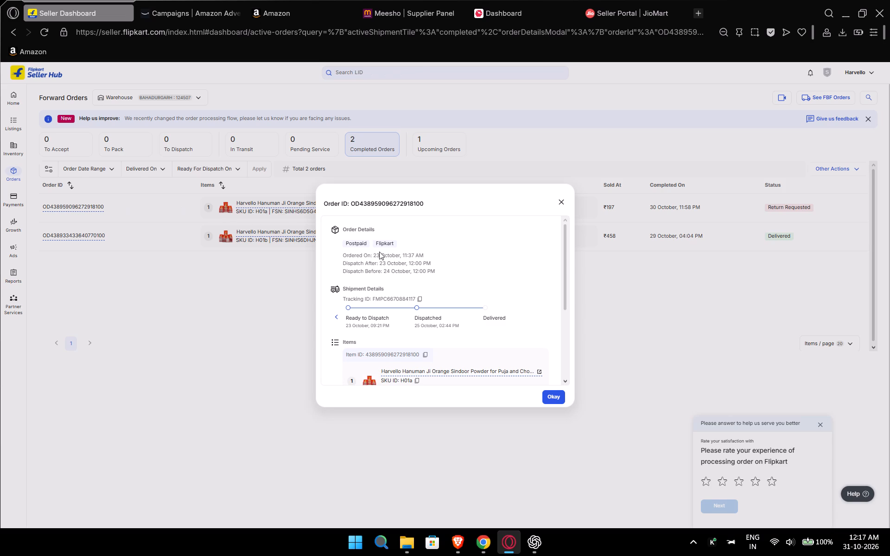
{"action": "scroll", "coordinate": [479, 297], "scroll_direction": "down", "scroll_amount": 4}
{"action": "scroll", "coordinate": [479, 297], "scroll_direction": "up", "scroll_amount": 1}
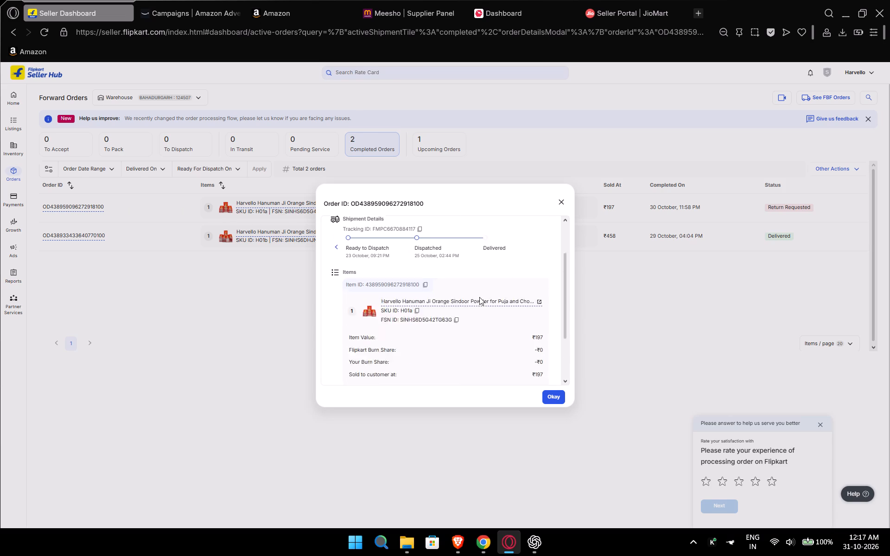
{"action": "scroll", "coordinate": [479, 297], "scroll_direction": "up", "scroll_amount": 2}
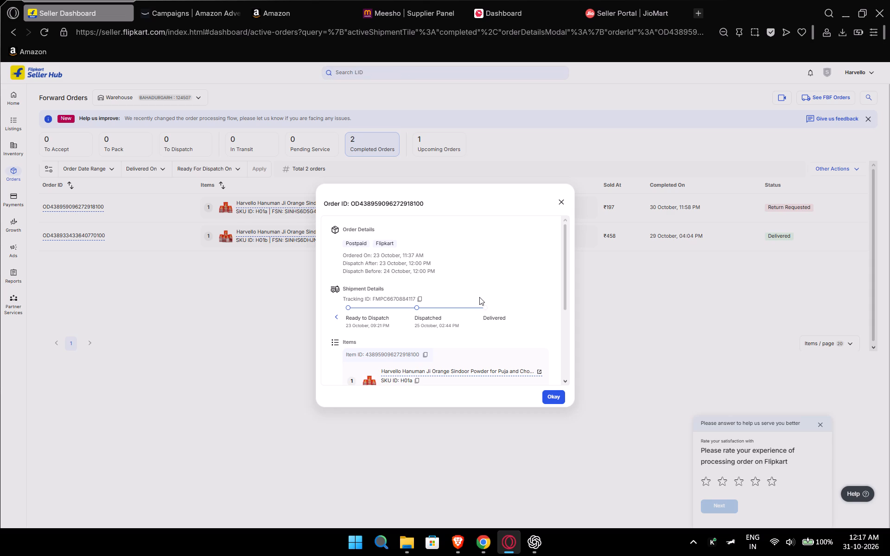
{"action": "scroll", "coordinate": [479, 297], "scroll_direction": "down", "scroll_amount": 1}
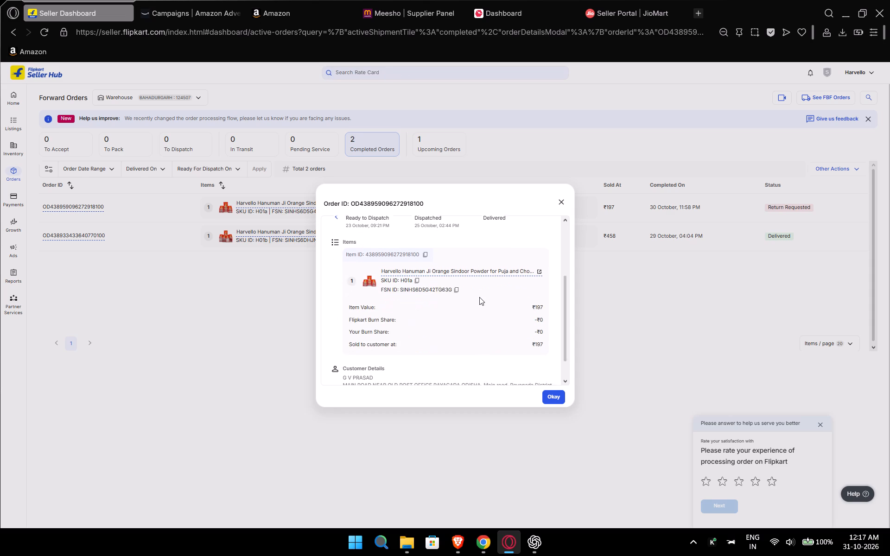
{"action": "scroll", "coordinate": [479, 297], "scroll_direction": "down", "scroll_amount": 2}
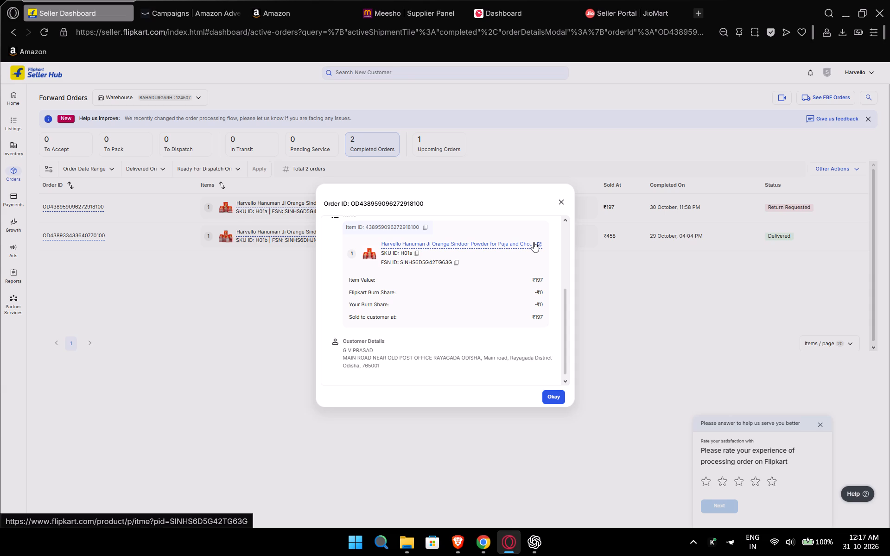
{"action": "left_click", "coordinate": [552, 395]}
Check the return-requested order's status for further information, and read through its order details again.
{"action": "left_click_drag", "start_coordinate": [786, 202], "coordinate": [797, 209]}
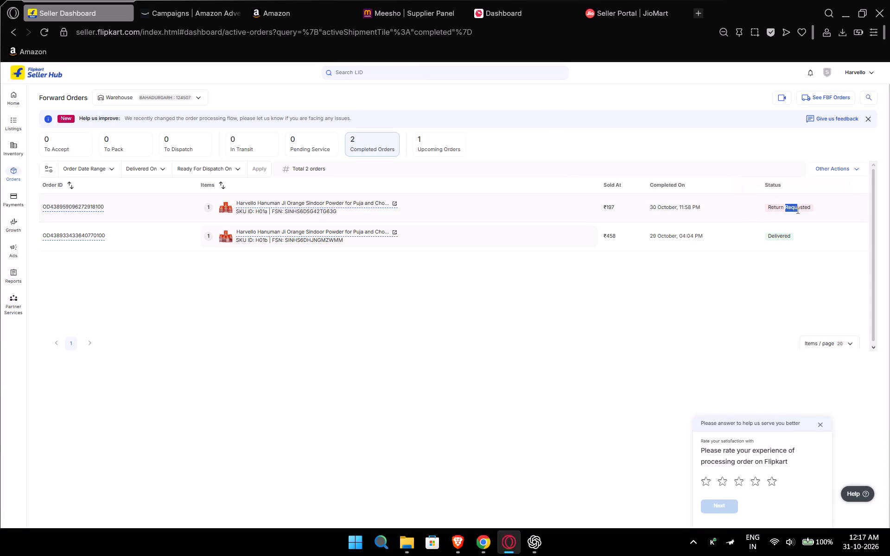
{"action": "left_click", "coordinate": [797, 209]}
{"action": "left_click", "coordinate": [802, 208]}
{"action": "left_click", "coordinate": [775, 210]}
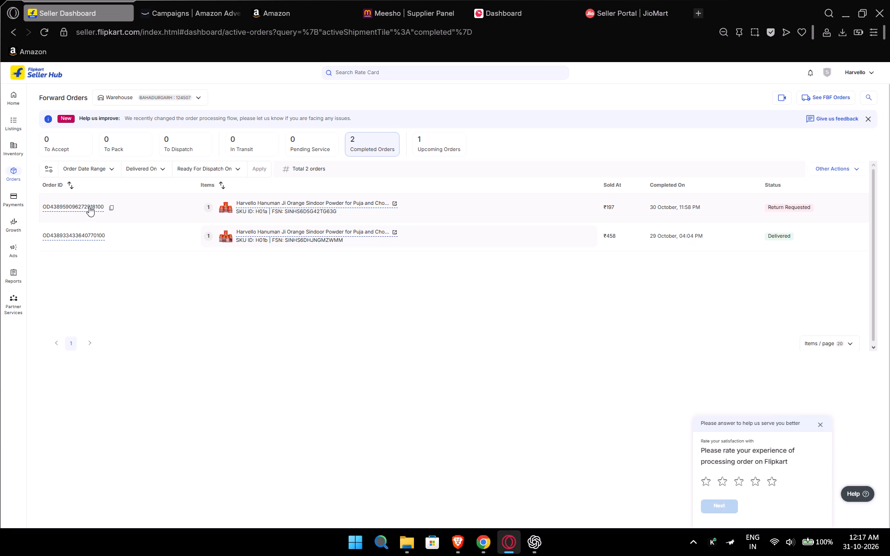
{"action": "left_click", "coordinate": [89, 206]}
{"action": "scroll", "coordinate": [475, 298], "scroll_direction": "down", "scroll_amount": 5}
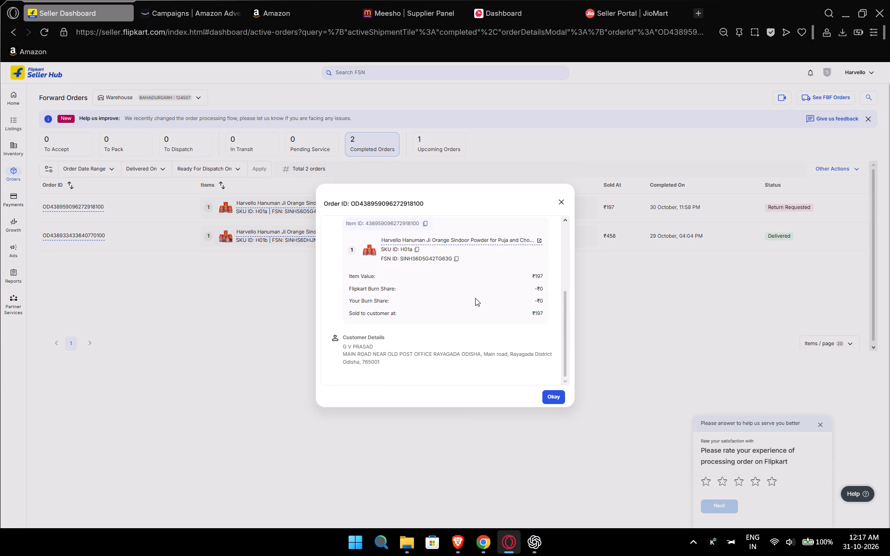
{"action": "scroll", "coordinate": [475, 298], "scroll_direction": "down", "scroll_amount": 2}
{"action": "scroll", "coordinate": [475, 298], "scroll_direction": "up", "scroll_amount": 4}
{"action": "scroll", "coordinate": [451, 288], "scroll_direction": "down", "scroll_amount": 5}
{"action": "left_click", "coordinate": [545, 401]}
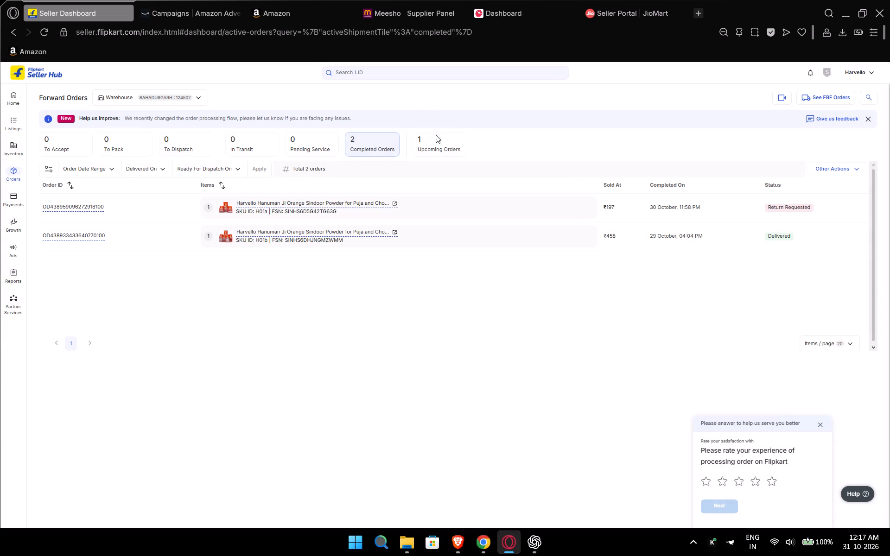
Return to the upcoming orders and recheck the H01a sindoor order's details for comparison with the return-requested one.
{"action": "left_click", "coordinate": [436, 135]}
{"action": "left_click", "coordinate": [77, 207]}
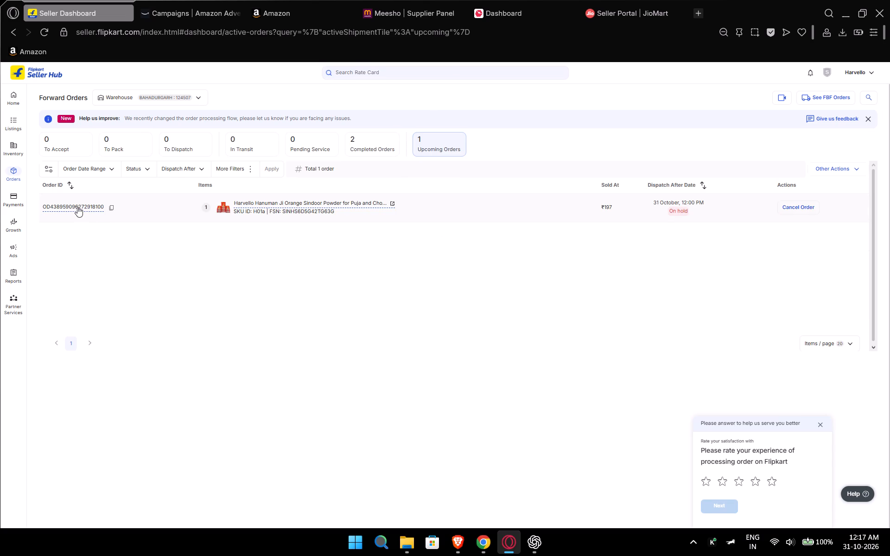
{"action": "scroll", "coordinate": [467, 341], "scroll_direction": "down", "scroll_amount": 2}
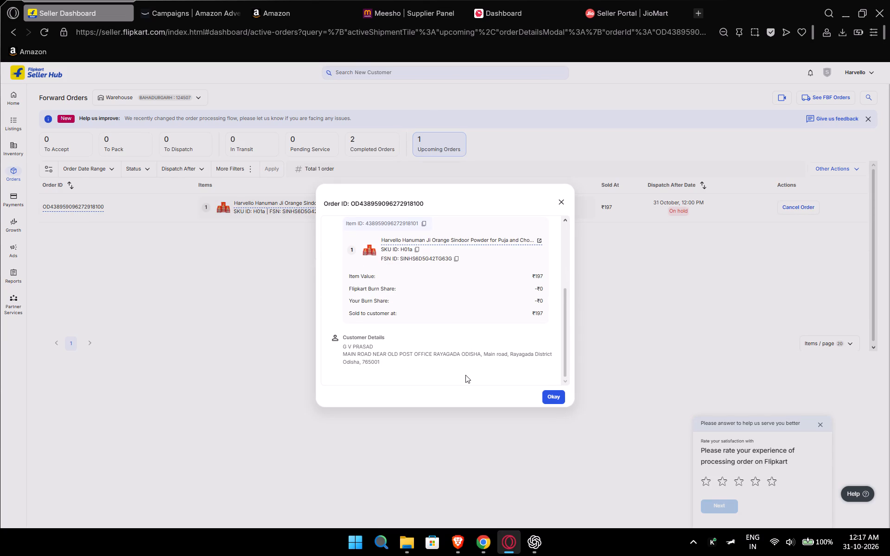
{"action": "left_click", "coordinate": [558, 395]}
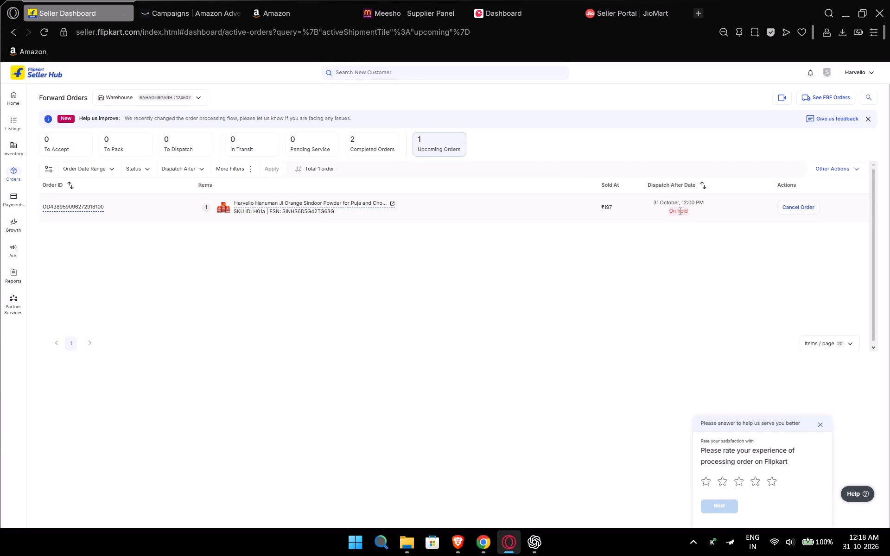
Cancel the upcoming H01a sindoor order with the reason "Cannot procure item".
{"action": "left_click", "coordinate": [795, 205]}
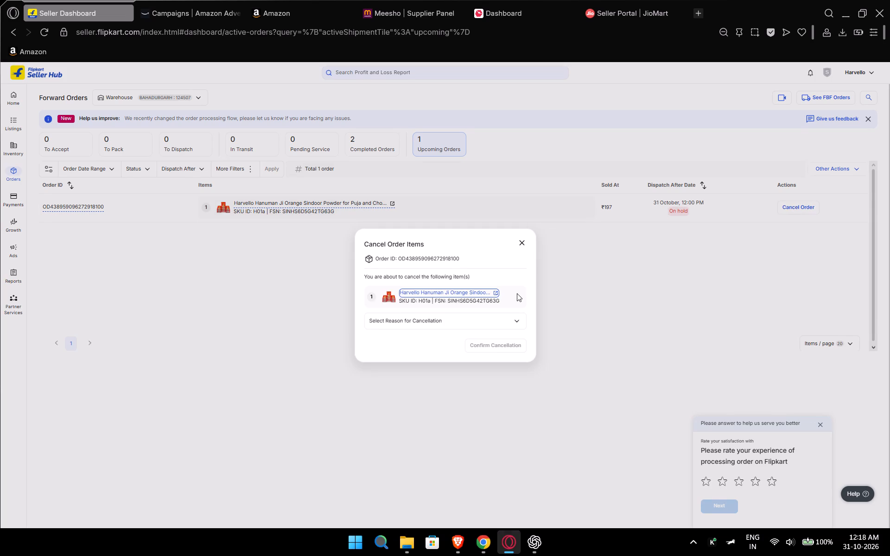
{"action": "left_click", "coordinate": [462, 322]}
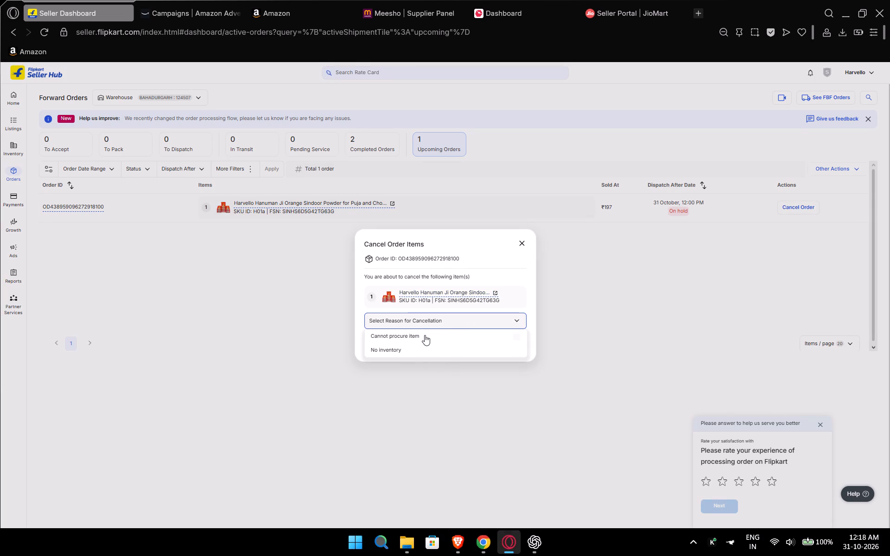
{"action": "left_click", "coordinate": [425, 335]}
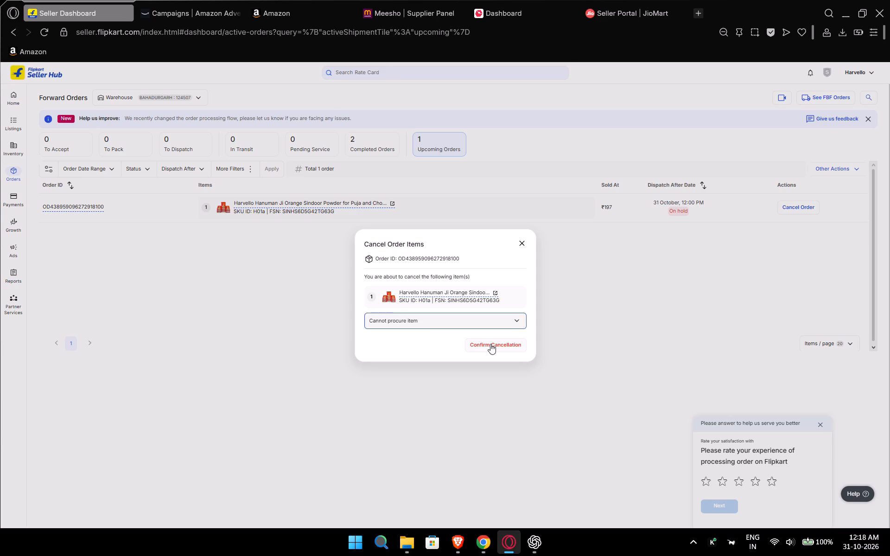
{"action": "left_click", "coordinate": [490, 344]}
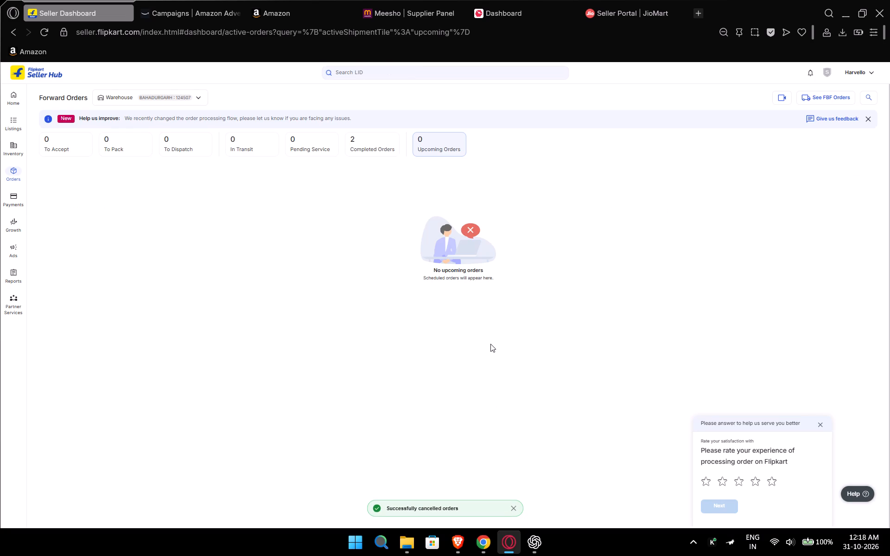
Examine the details of the cancelled H01a sindoor order among the completed orders and close them.
{"action": "left_click", "coordinate": [375, 150]}
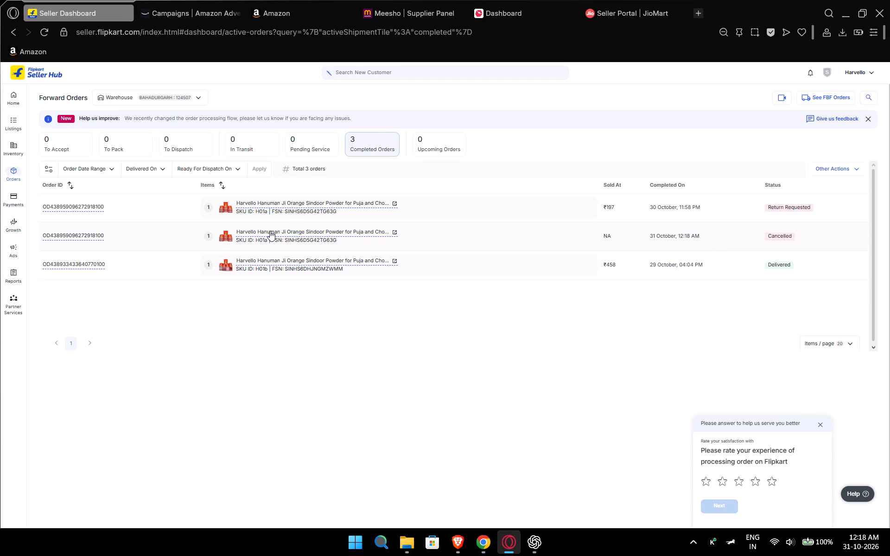
{"action": "left_click", "coordinate": [74, 234]}
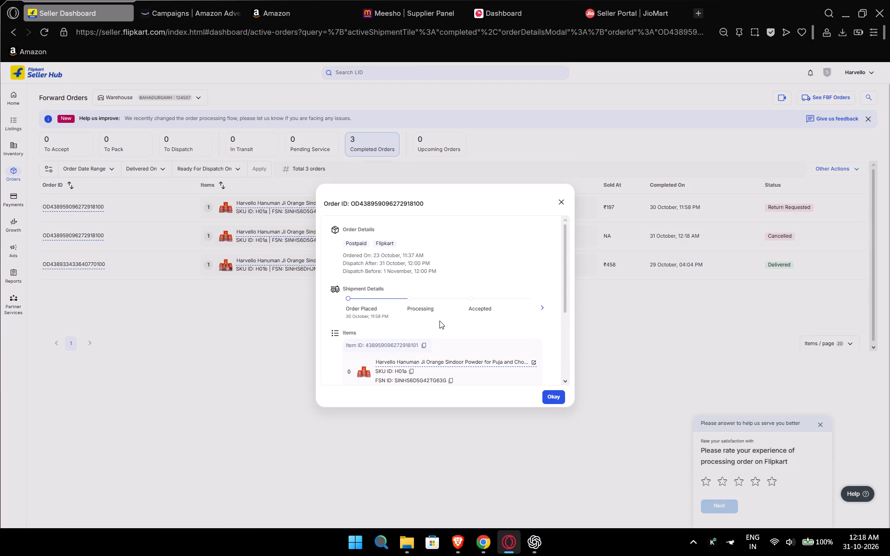
{"action": "scroll", "coordinate": [439, 321], "scroll_direction": "down", "scroll_amount": 3}
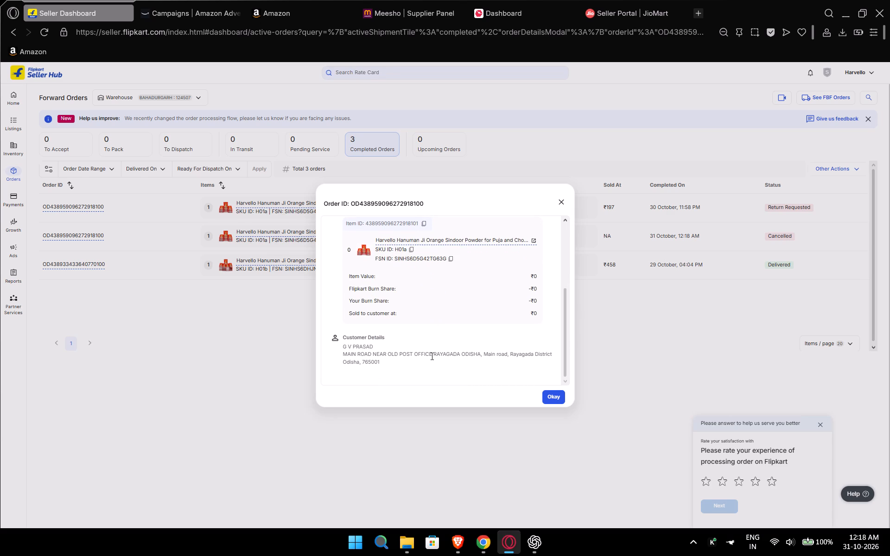
{"action": "left_click", "coordinate": [559, 202]}
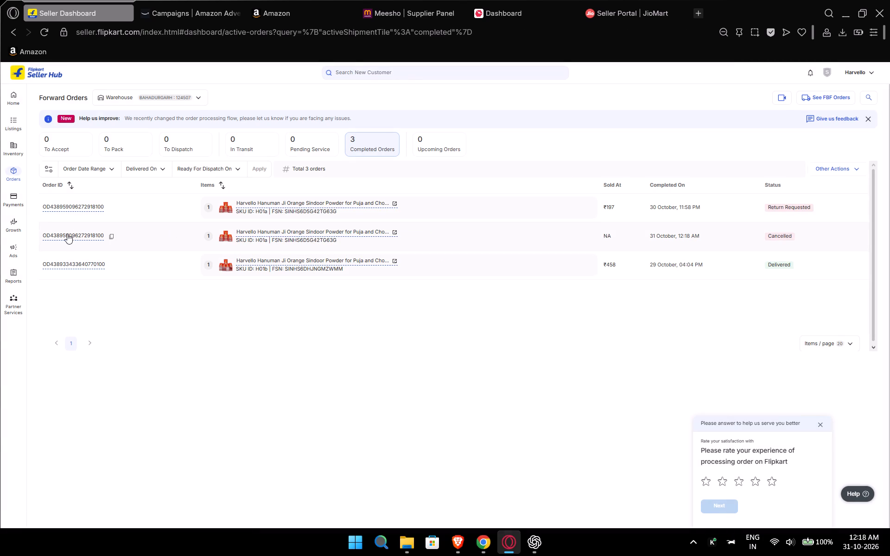
Examine the return-requested H01a sindoor order's details among the completed orders, close them, and dismiss the satisfaction survey.
{"action": "left_click", "coordinate": [58, 204]}
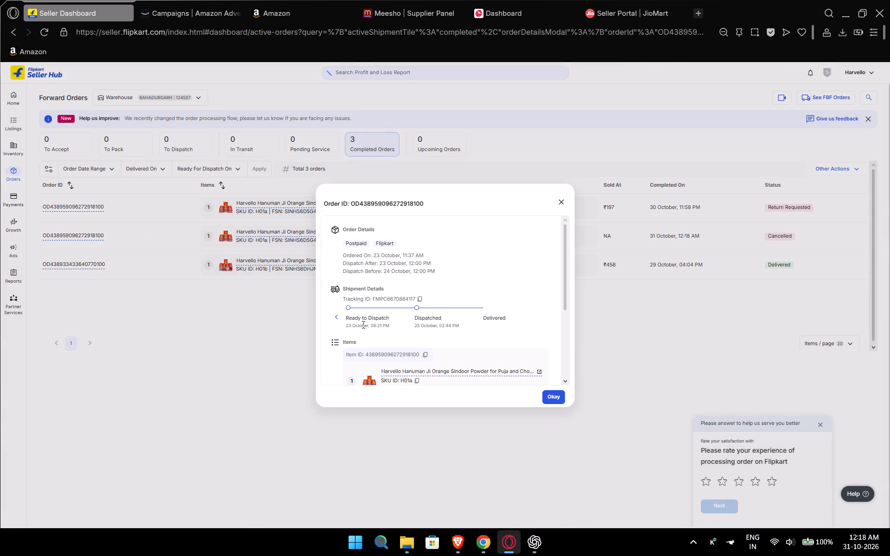
{"action": "scroll", "coordinate": [468, 338], "scroll_direction": "down", "scroll_amount": 4}
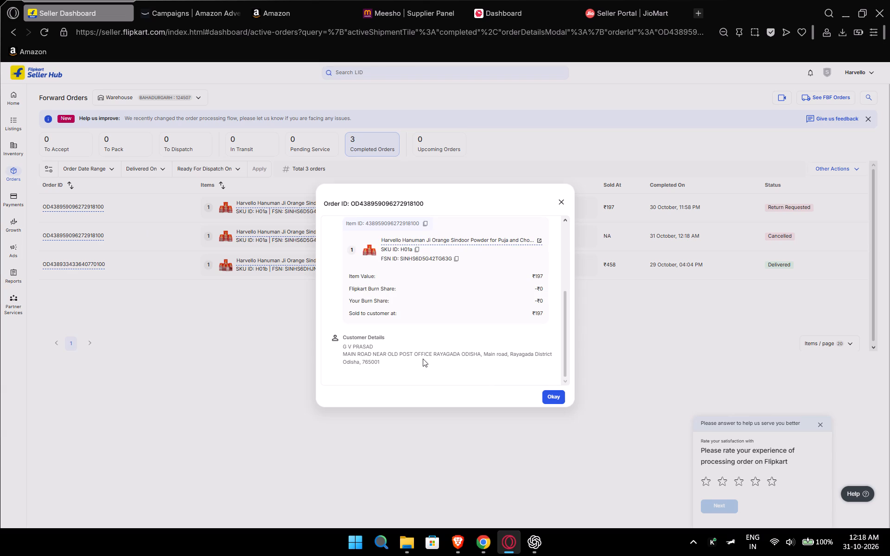
{"action": "left_click", "coordinate": [562, 199]}
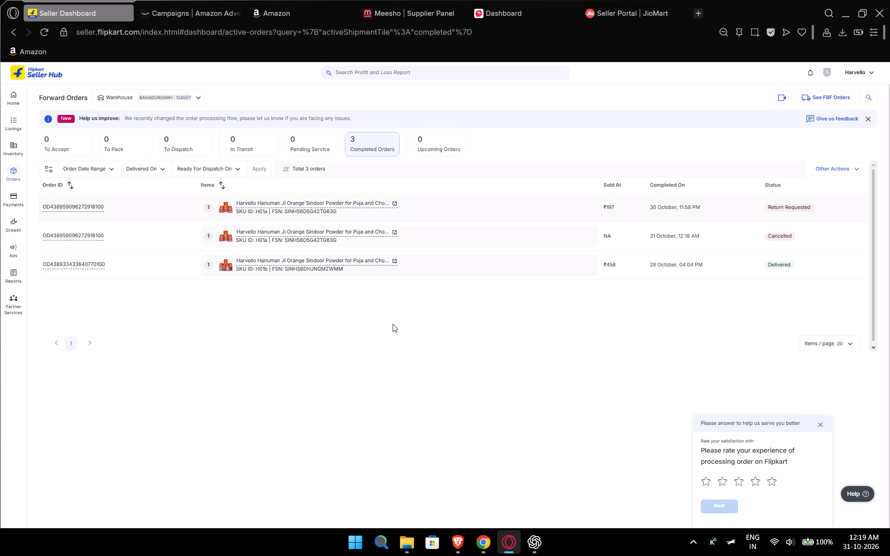
{"action": "left_click", "coordinate": [823, 425]}
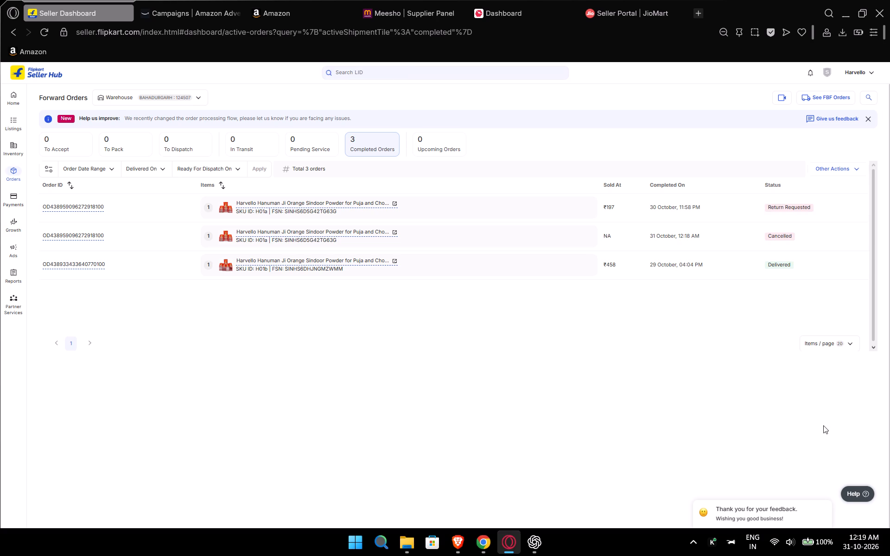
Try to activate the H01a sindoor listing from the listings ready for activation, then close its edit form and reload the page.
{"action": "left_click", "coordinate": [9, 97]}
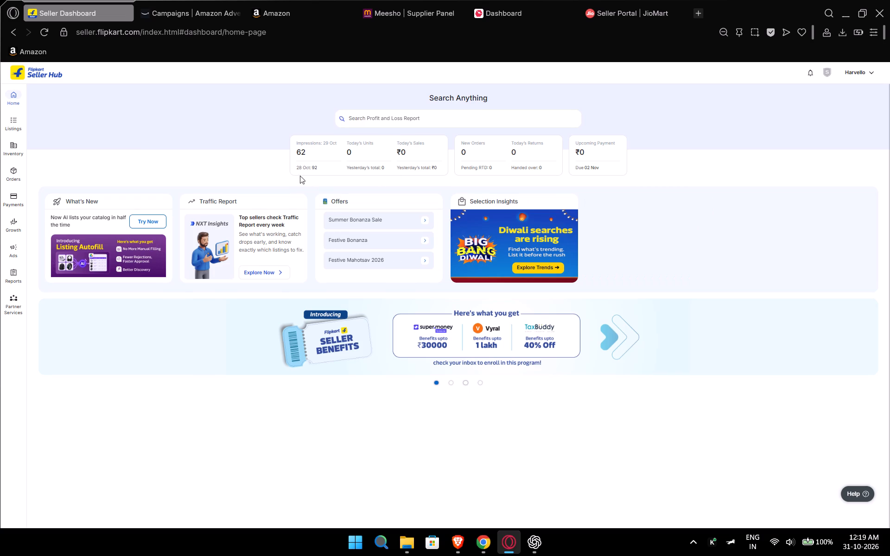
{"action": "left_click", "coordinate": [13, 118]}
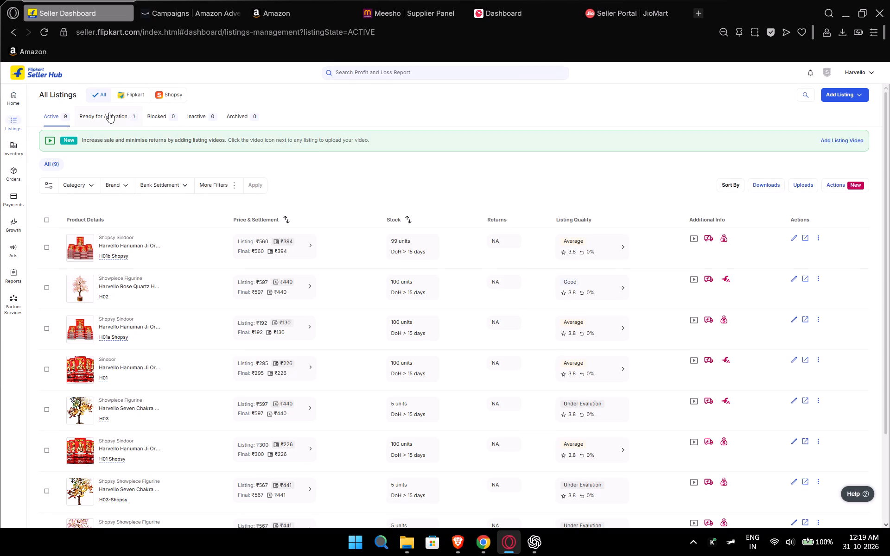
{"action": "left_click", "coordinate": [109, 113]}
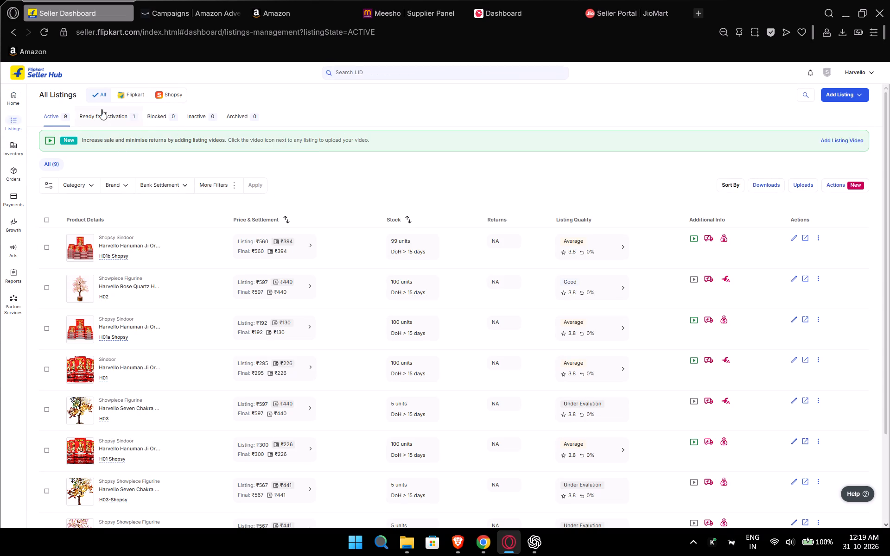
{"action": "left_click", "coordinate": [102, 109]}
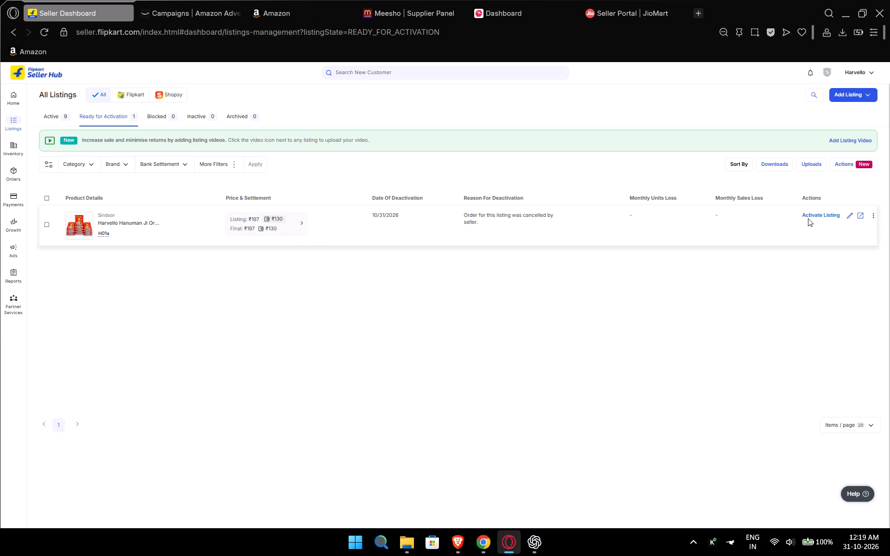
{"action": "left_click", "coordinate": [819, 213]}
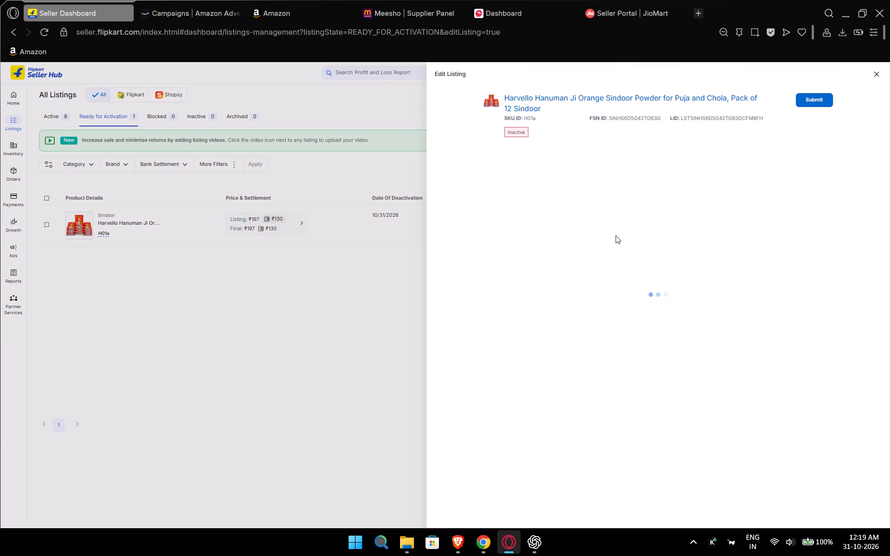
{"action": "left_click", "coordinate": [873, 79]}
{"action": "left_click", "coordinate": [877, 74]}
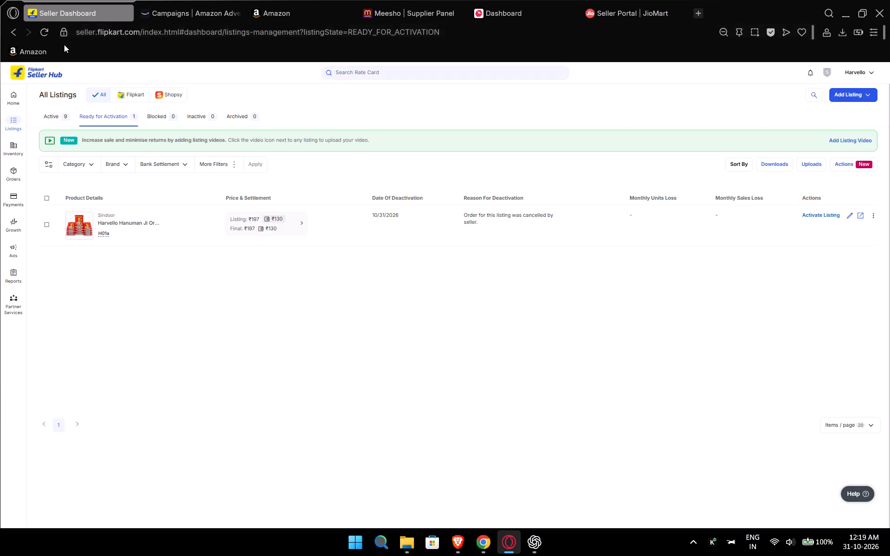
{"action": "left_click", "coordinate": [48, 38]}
Check the account's seller tier and performance metrics, and return to the home page.
{"action": "left_click", "coordinate": [830, 74]}
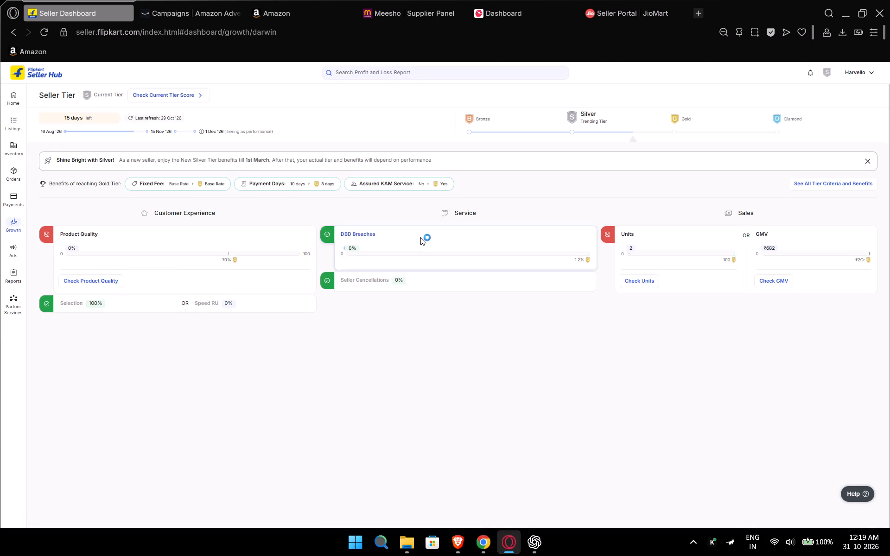
{"action": "left_click", "coordinate": [15, 103]}
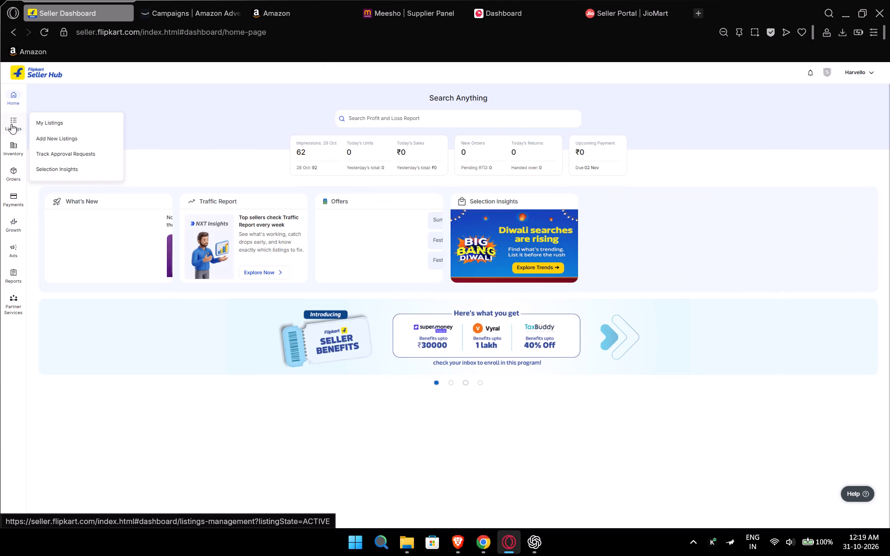
Recheck the completed orders and their statuses, dismissing the satisfaction survey.
{"action": "left_click", "coordinate": [13, 169]}
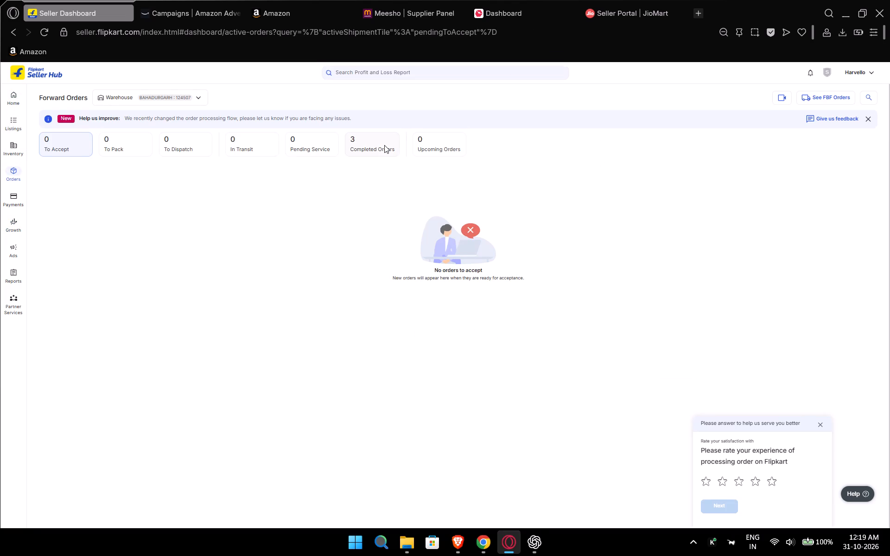
{"action": "left_click", "coordinate": [360, 149]}
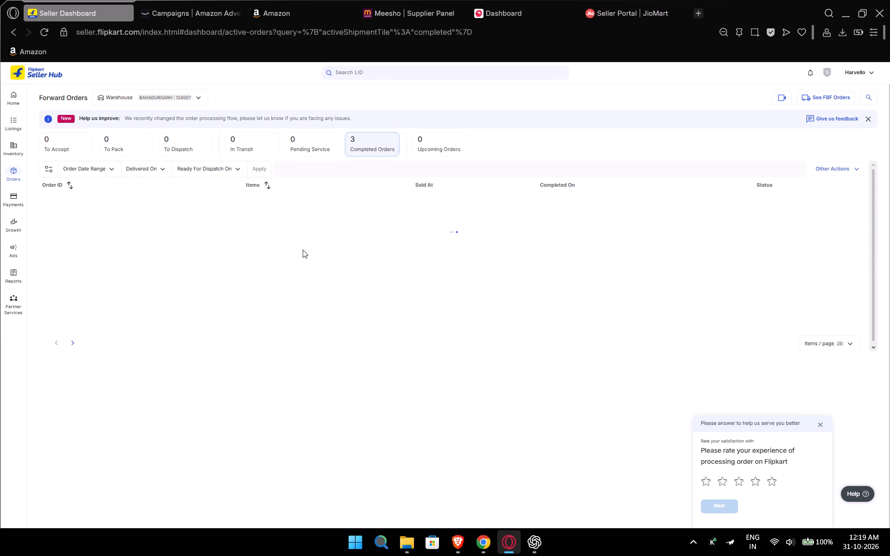
{"action": "left_click", "coordinate": [823, 422]}
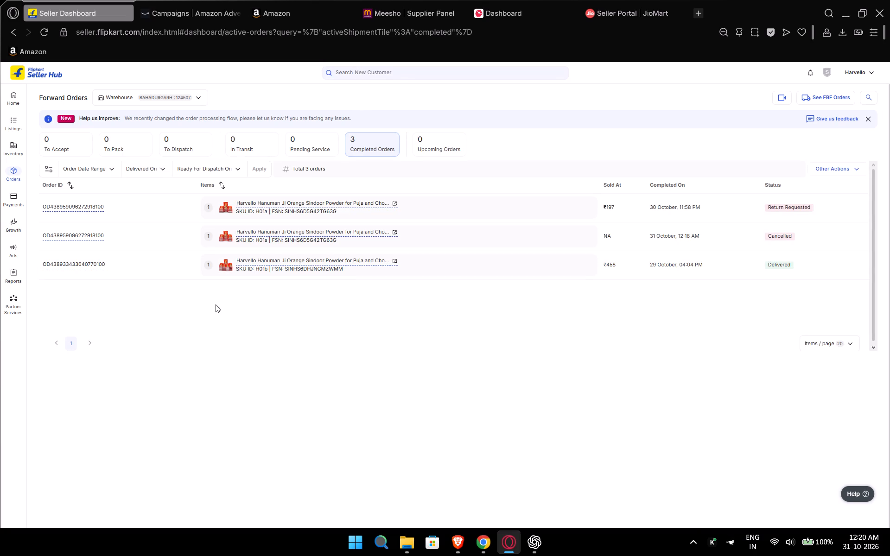
Open the H01a sindoor listing among those ready for activation for editing and set its listing status to Active.
{"action": "left_click", "coordinate": [9, 114]}
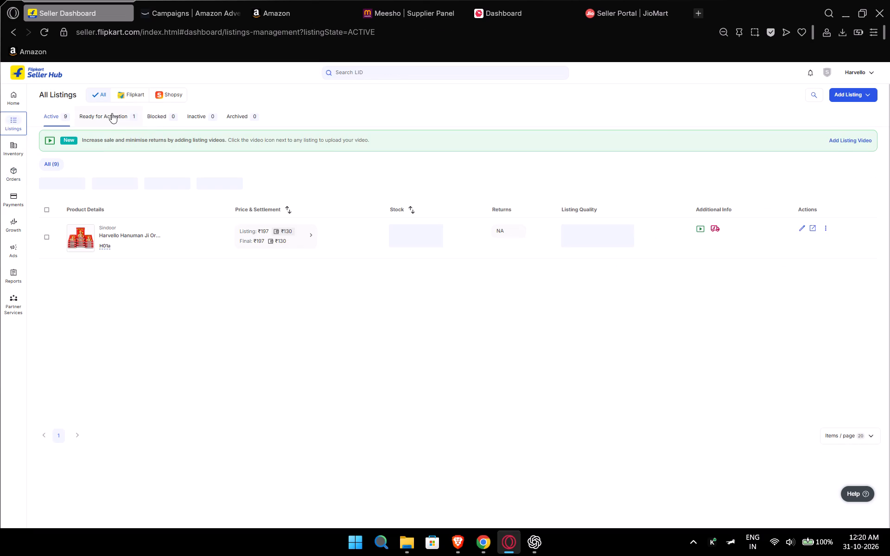
{"action": "left_click", "coordinate": [112, 113]}
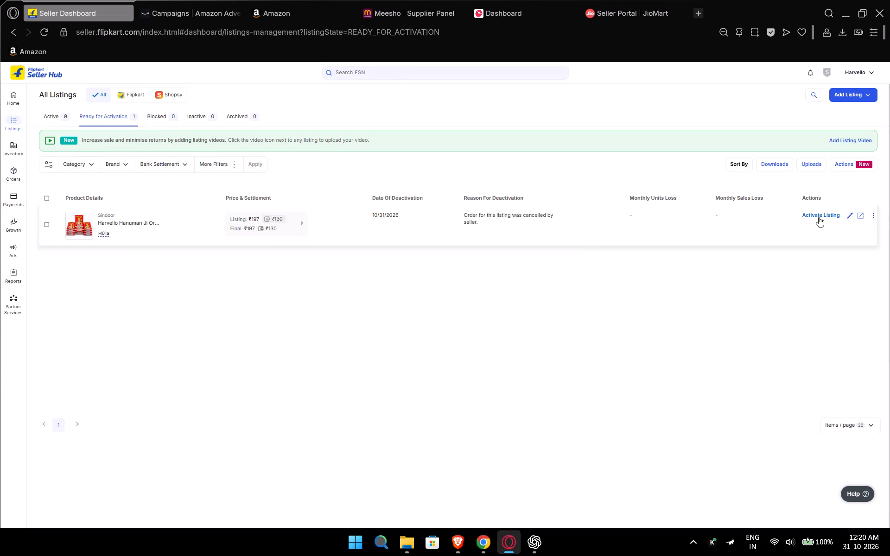
{"action": "left_click", "coordinate": [845, 216]}
{"action": "left_click", "coordinate": [847, 215]}
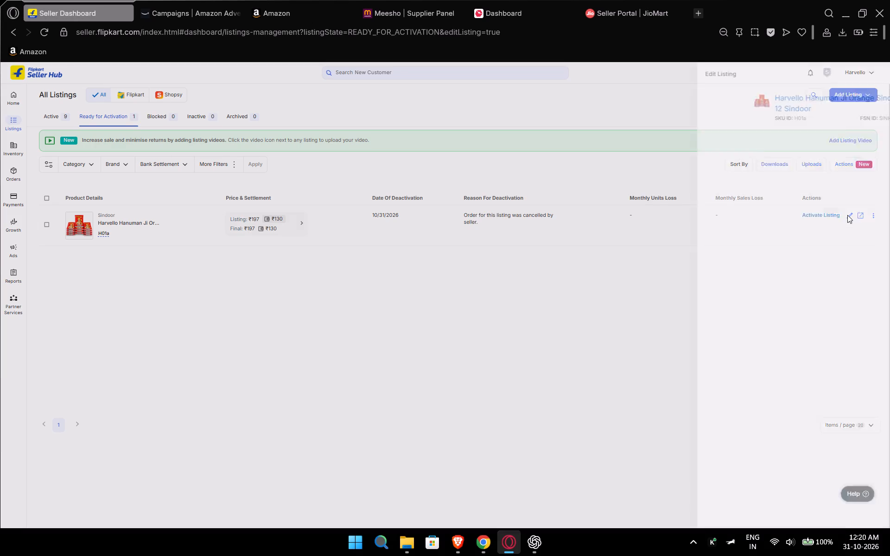
{"action": "left_click", "coordinate": [591, 203]}
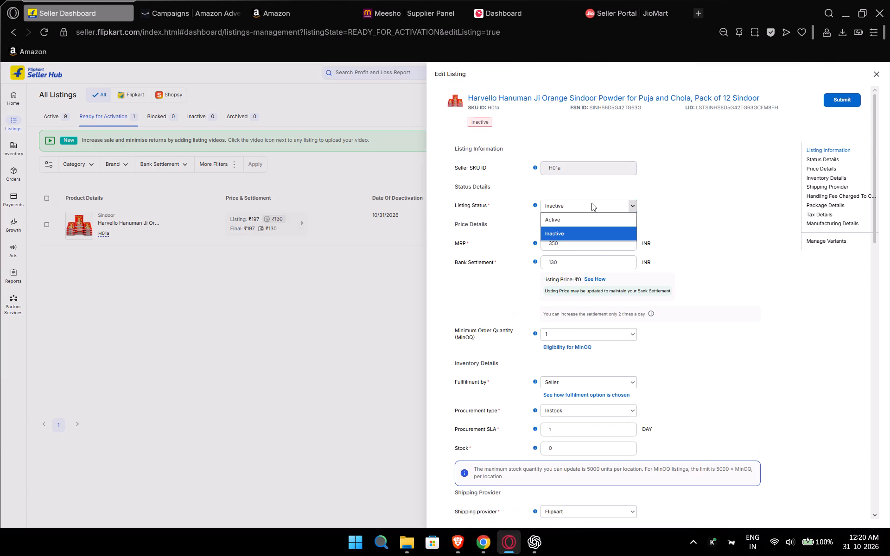
{"action": "left_click", "coordinate": [577, 218]}
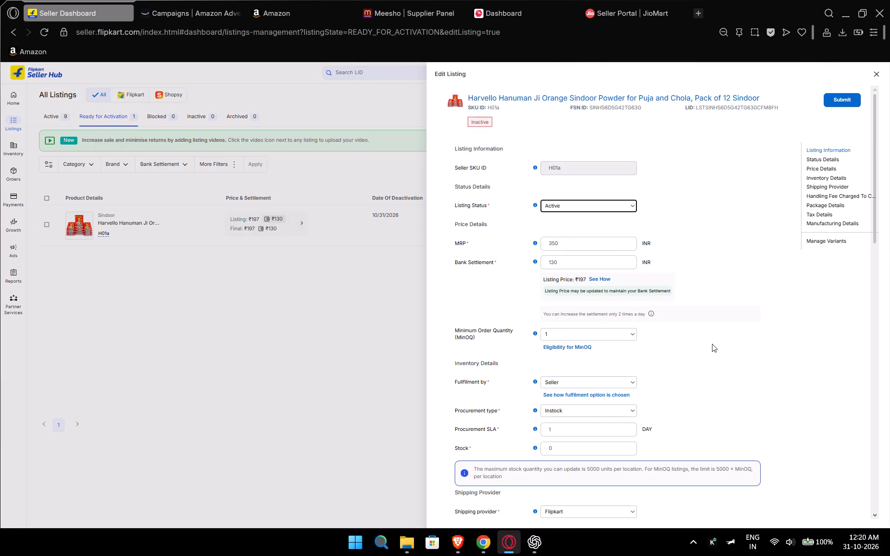
{"action": "left_click", "coordinate": [713, 347]}
Set the H01a listing's stock to 100 in its inventory details.
{"action": "scroll", "coordinate": [713, 347], "scroll_direction": "down", "scroll_amount": 1}
{"action": "triple_click", "coordinate": [608, 375]}
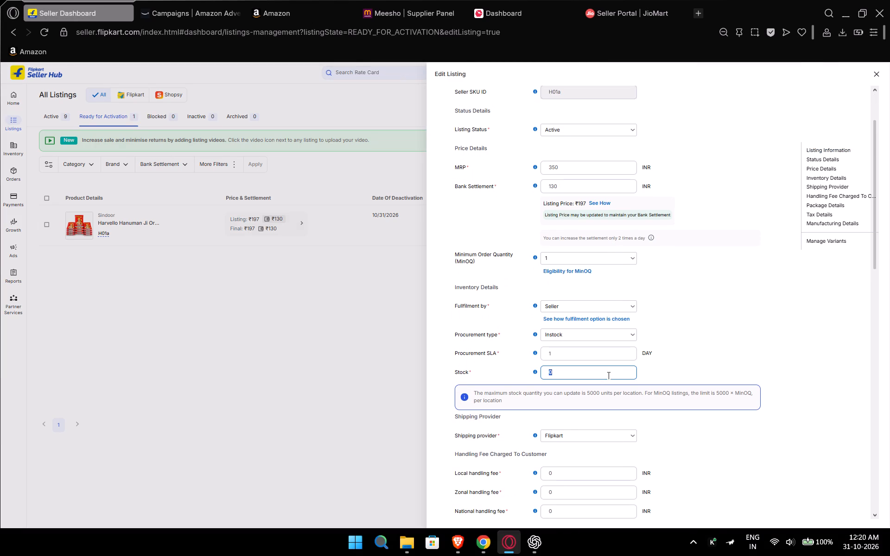
{"action": "type", "text": "100"}
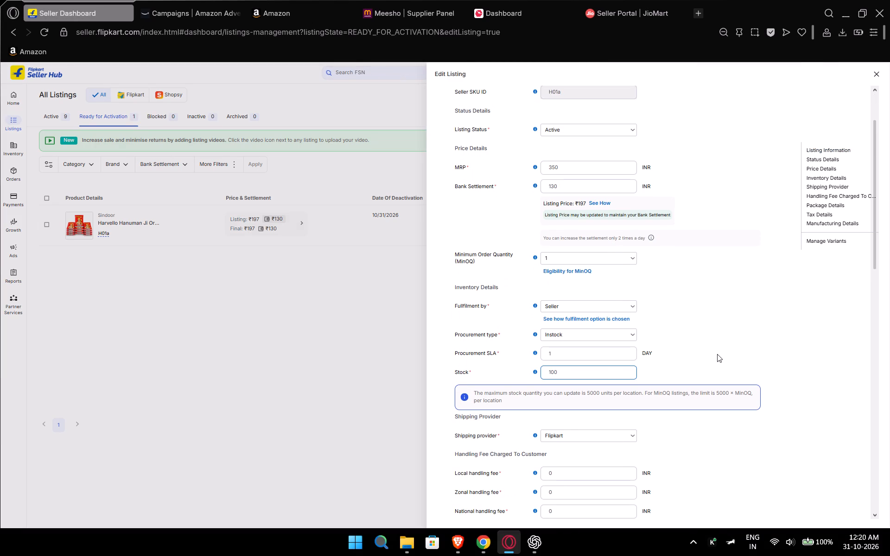
{"action": "left_click", "coordinate": [717, 354]}
Review the H01a listing's remaining package and tax details, then submit the changes and confirm the price review.
{"action": "scroll", "coordinate": [717, 354], "scroll_direction": "down", "scroll_amount": 5}
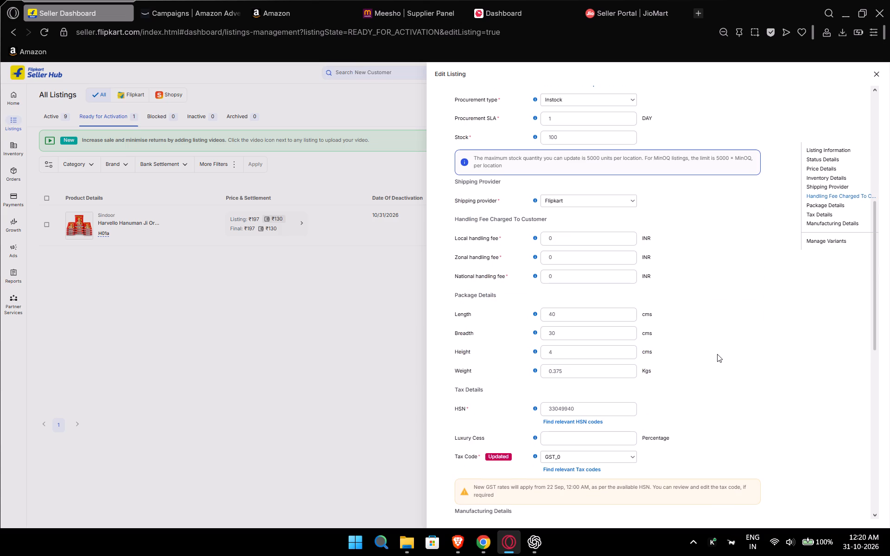
{"action": "scroll", "coordinate": [717, 354], "scroll_direction": "down", "scroll_amount": 5}
{"action": "scroll", "coordinate": [717, 354], "scroll_direction": "up", "scroll_amount": 8}
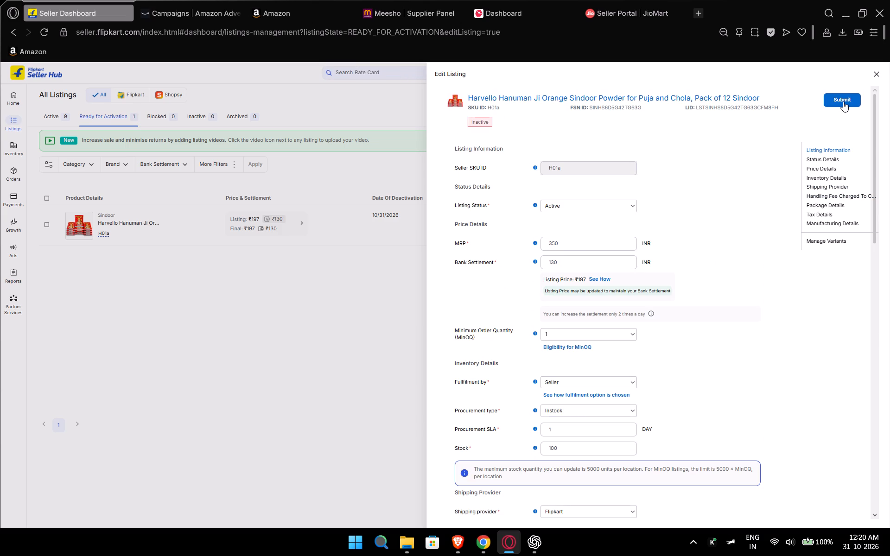
{"action": "left_click", "coordinate": [843, 101]}
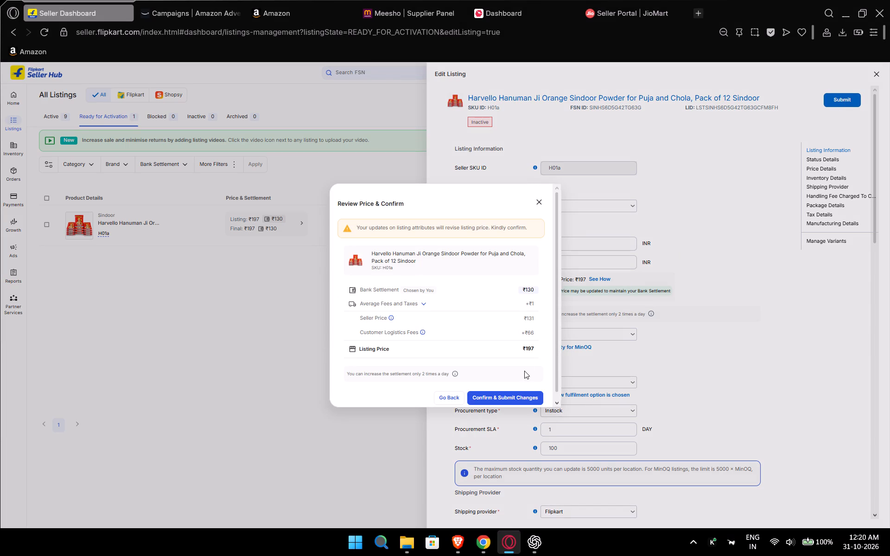
{"action": "left_click", "coordinate": [507, 394]}
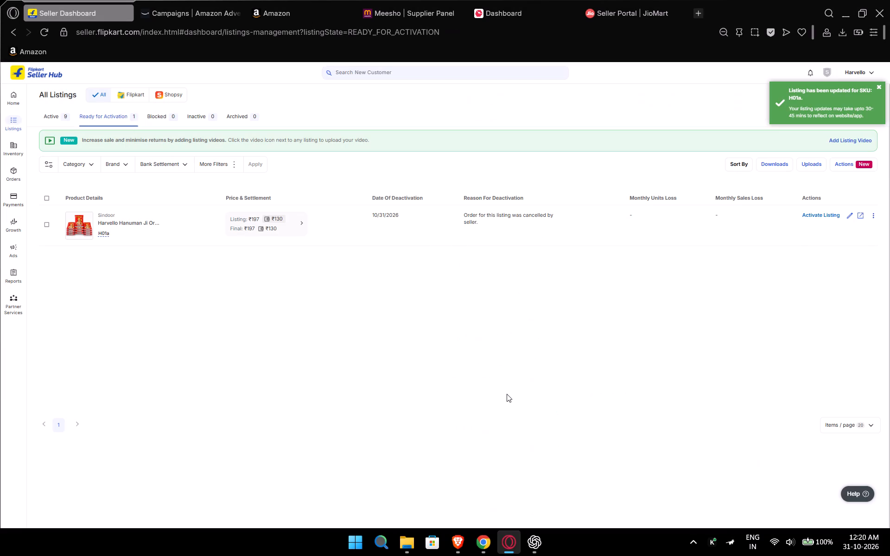